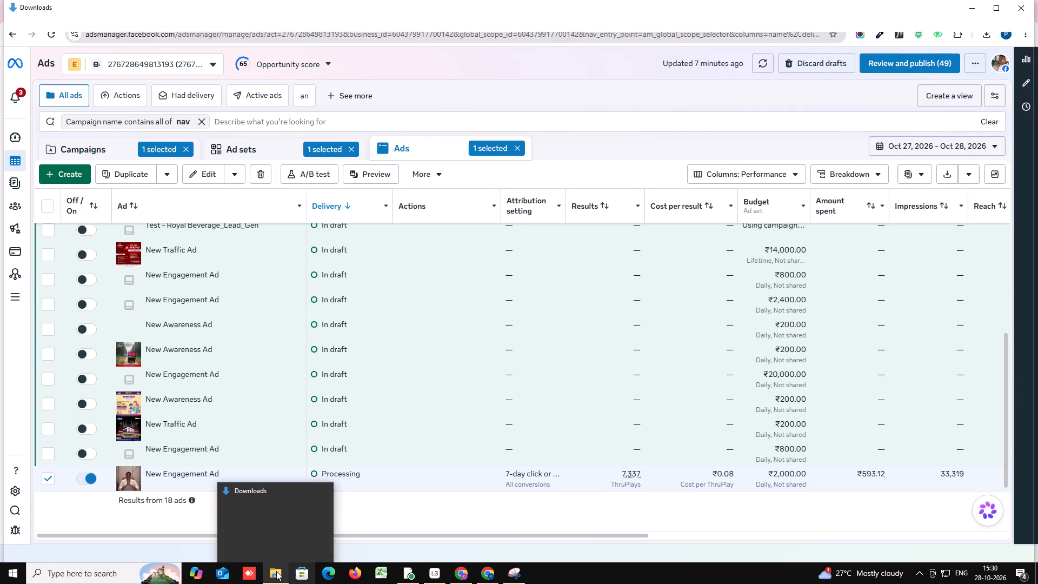
# Switch to File Explorer and look through the files in the Downloads folder.
pyautogui.click(277, 572)
pyautogui.click(277, 572)
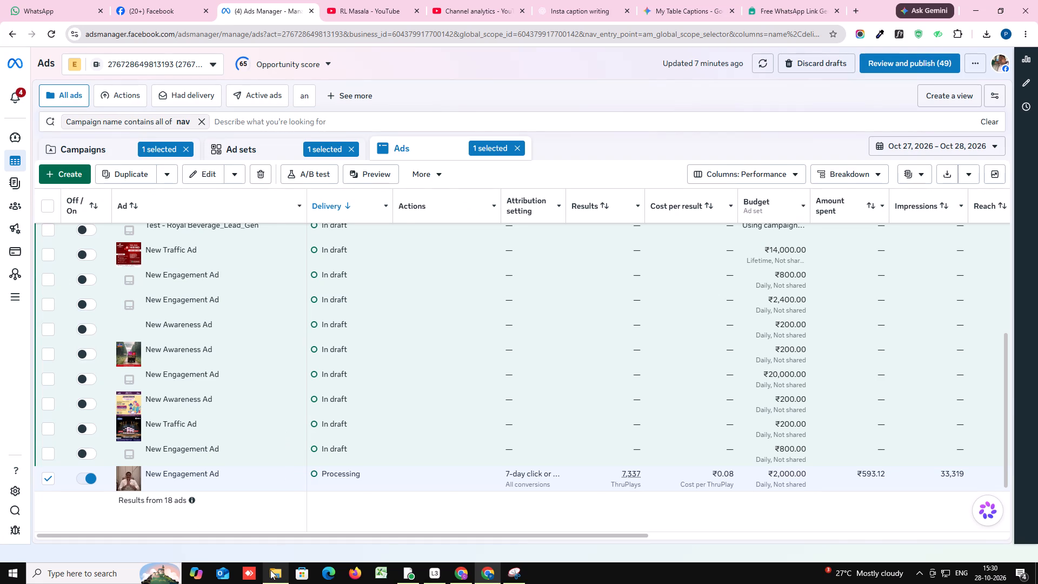
pyautogui.click(272, 571)
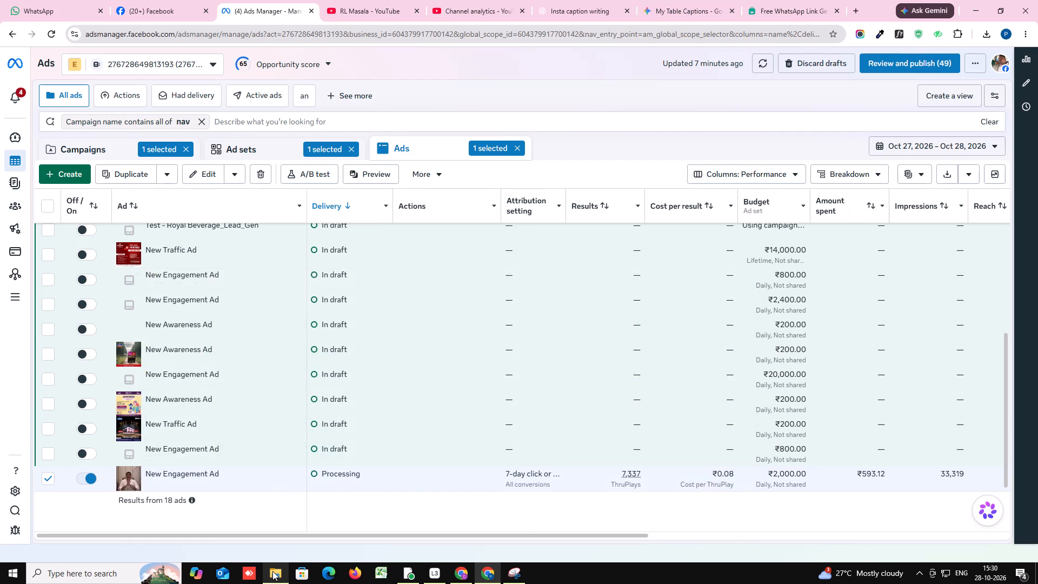
pyautogui.click(272, 571)
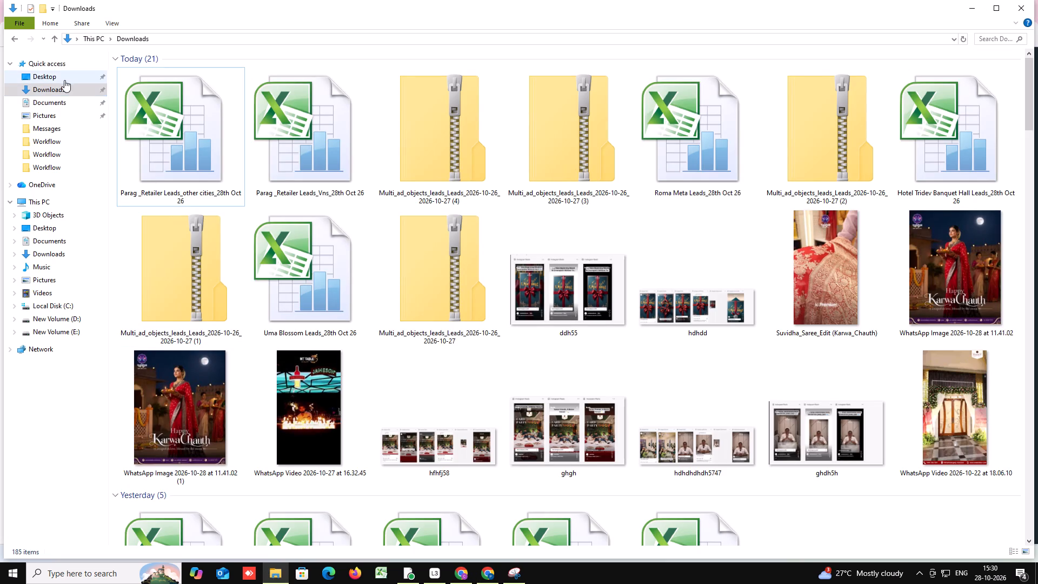
pyautogui.click(59, 90)
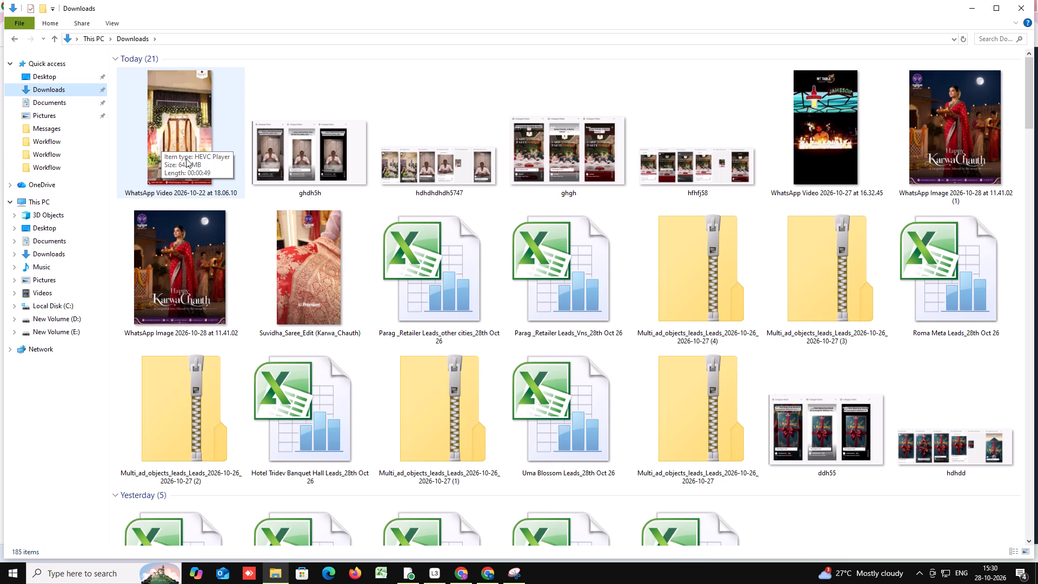
# Return to Ads Manager in Chrome and clear the selection of the Navratan FB offer vns Engagement ad, ad set and campaign.
pyautogui.click(485, 576)
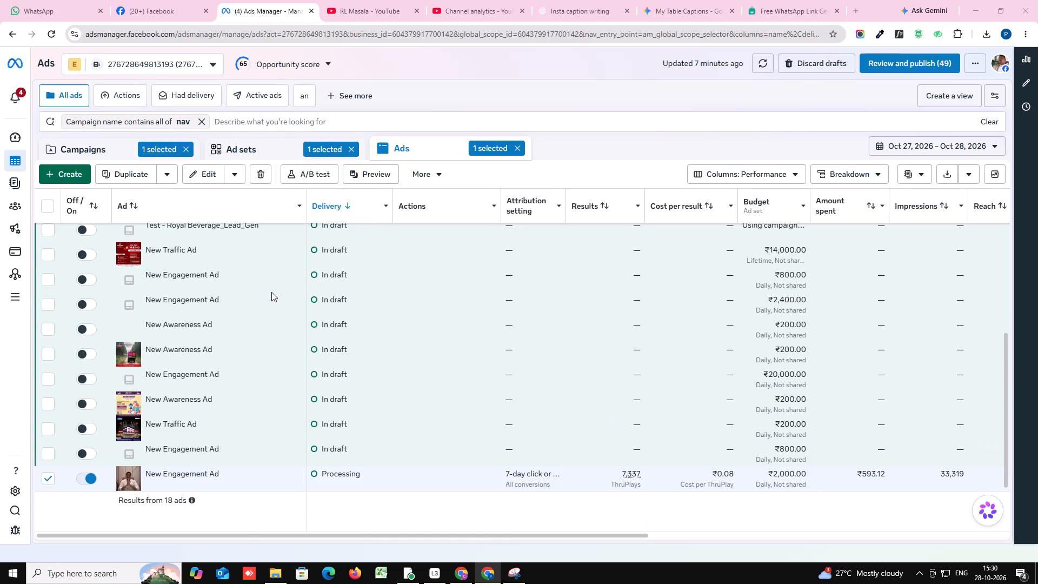
pyautogui.click(517, 146)
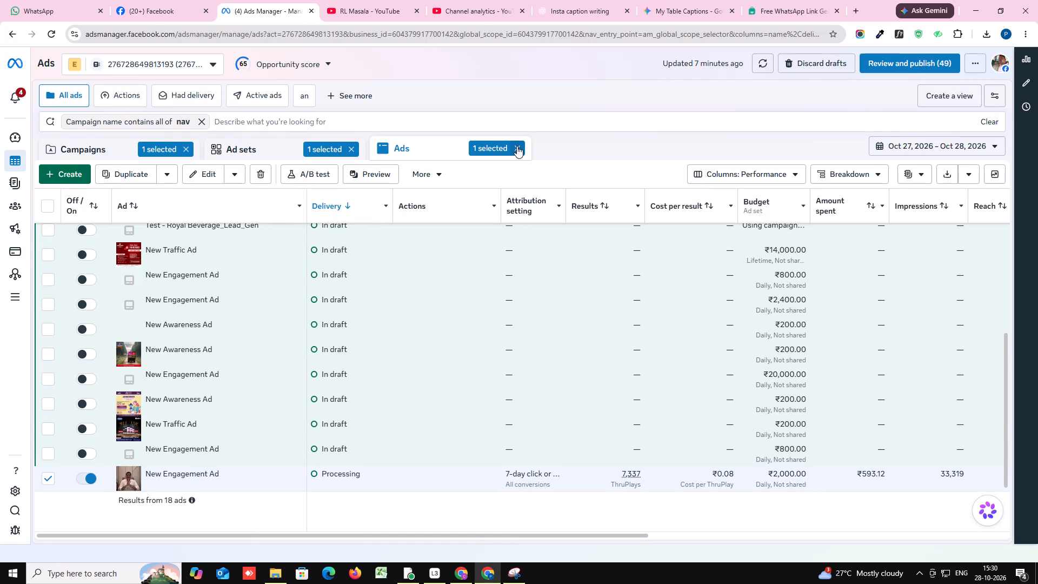
pyautogui.click(290, 147)
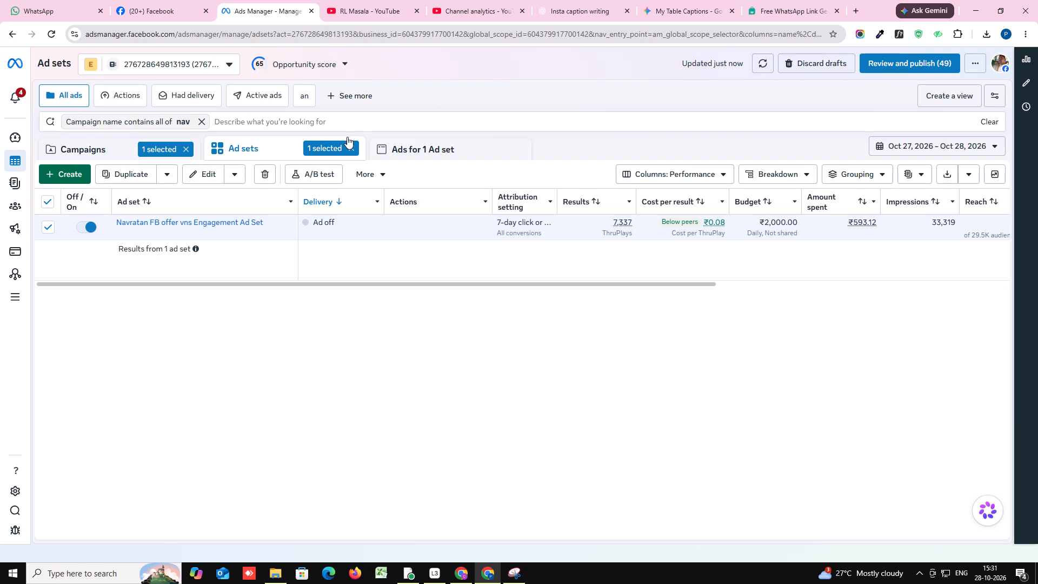
pyautogui.click(351, 145)
pyautogui.click(107, 151)
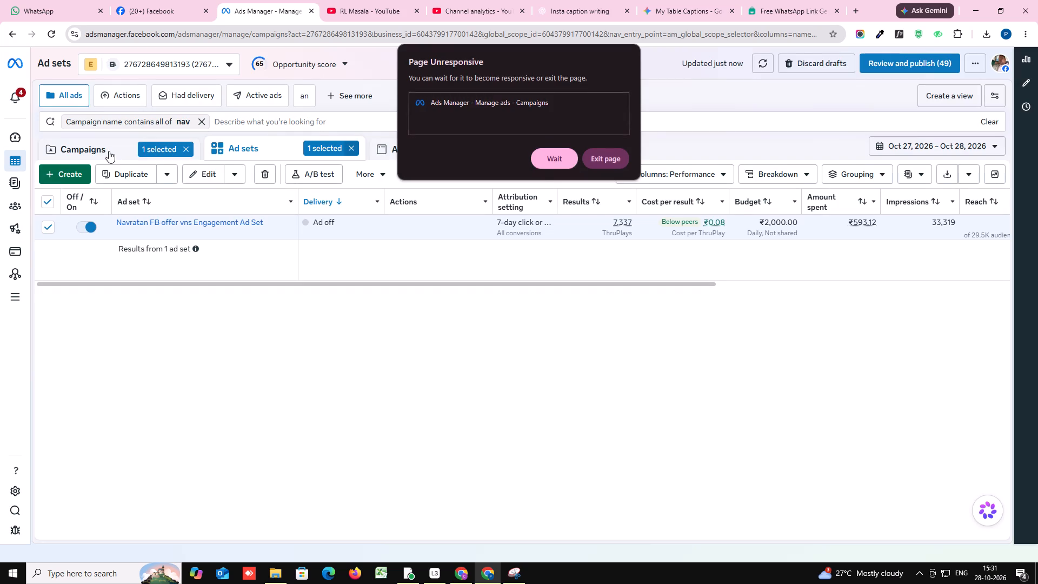
pyautogui.click(543, 155)
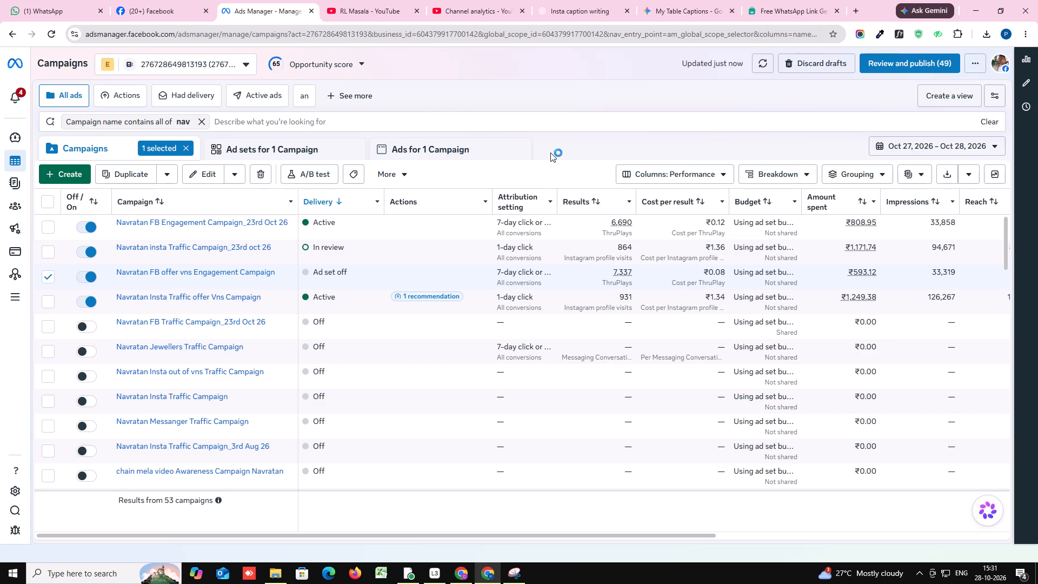
pyautogui.click(47, 277)
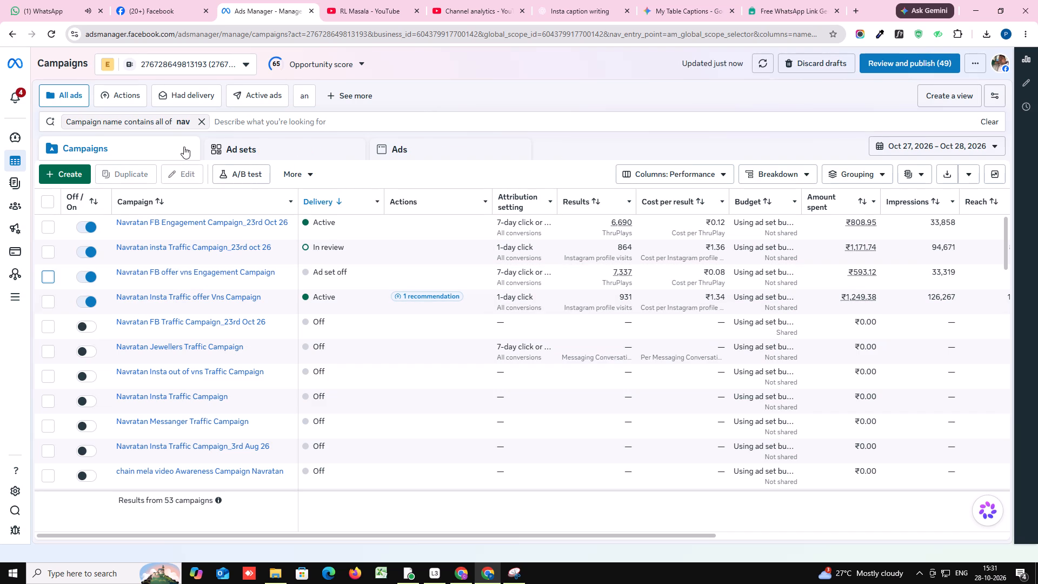
# Replace the "nav" campaign filter with one for campaign names containing all of "tride".
pyautogui.click(201, 120)
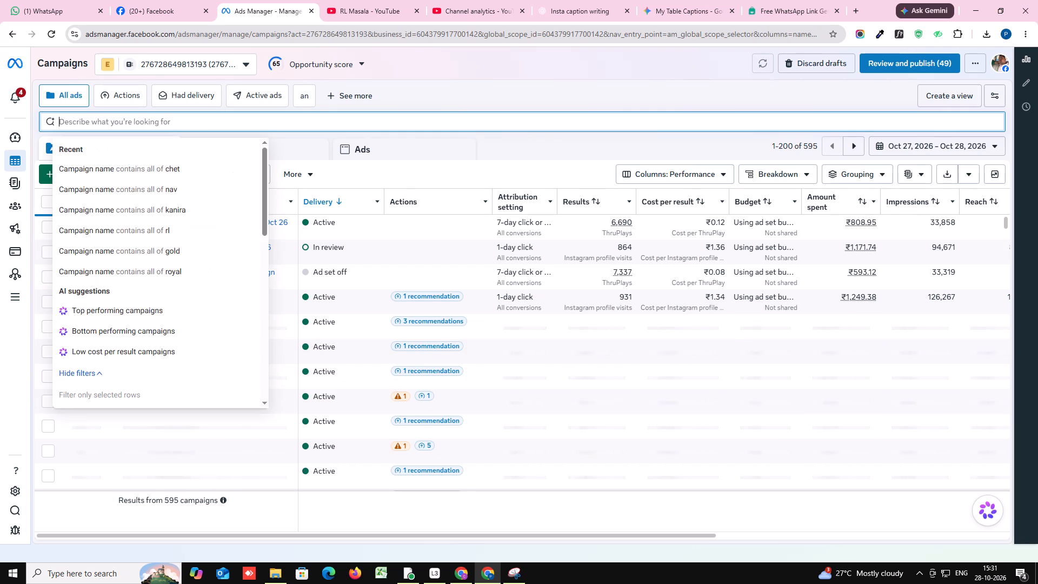
pyautogui.click(399, 67)
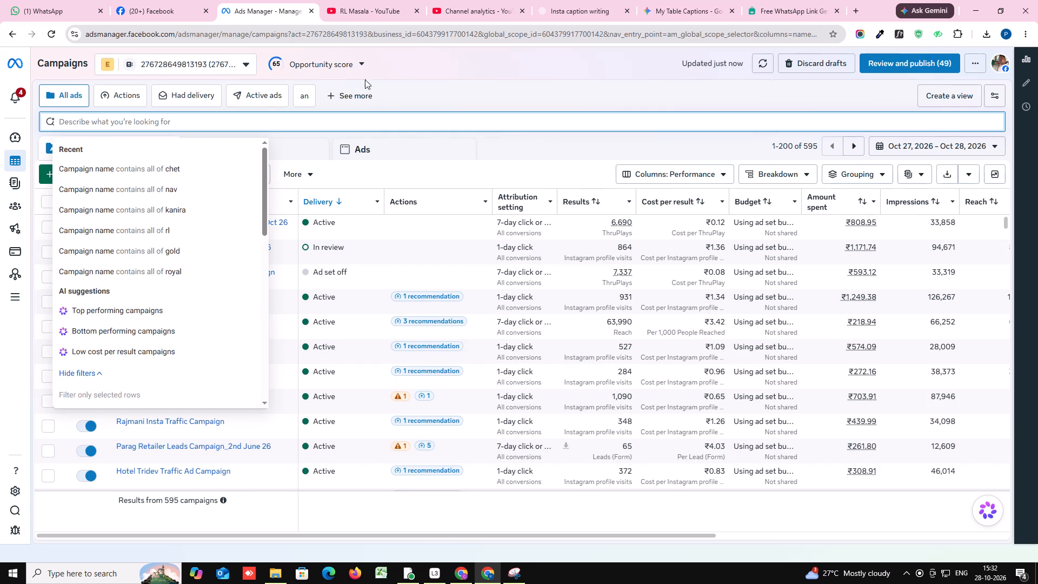
pyautogui.click(128, 120)
pyautogui.write('tr')
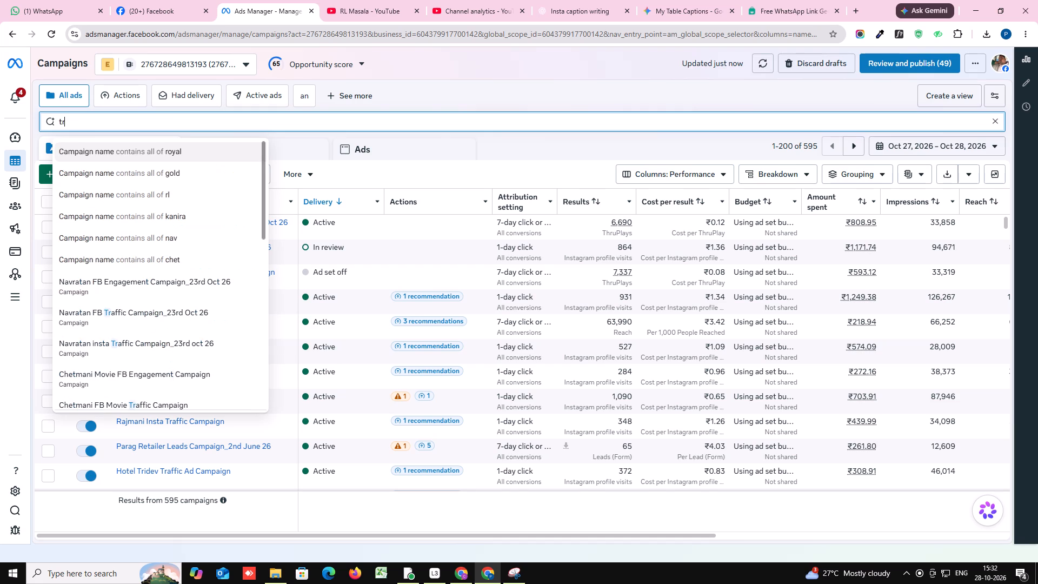
pyautogui.press('i')
pyautogui.write('de')
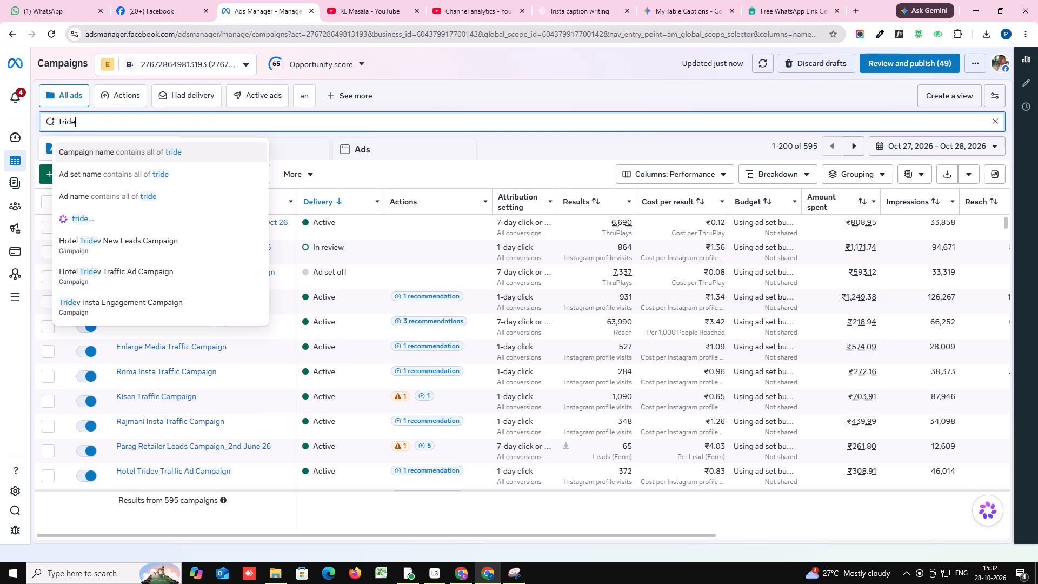
pyautogui.click(161, 154)
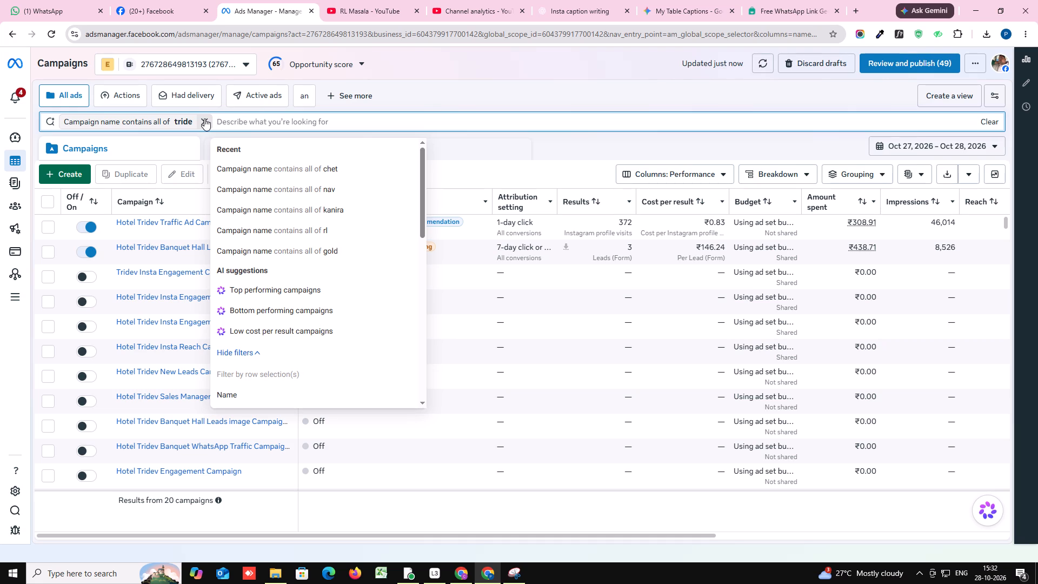
# Select the active Hotel Tridev Banquet Hall Leads campaign and its ad set, and show the ads of that ad set.
pyautogui.click(49, 250)
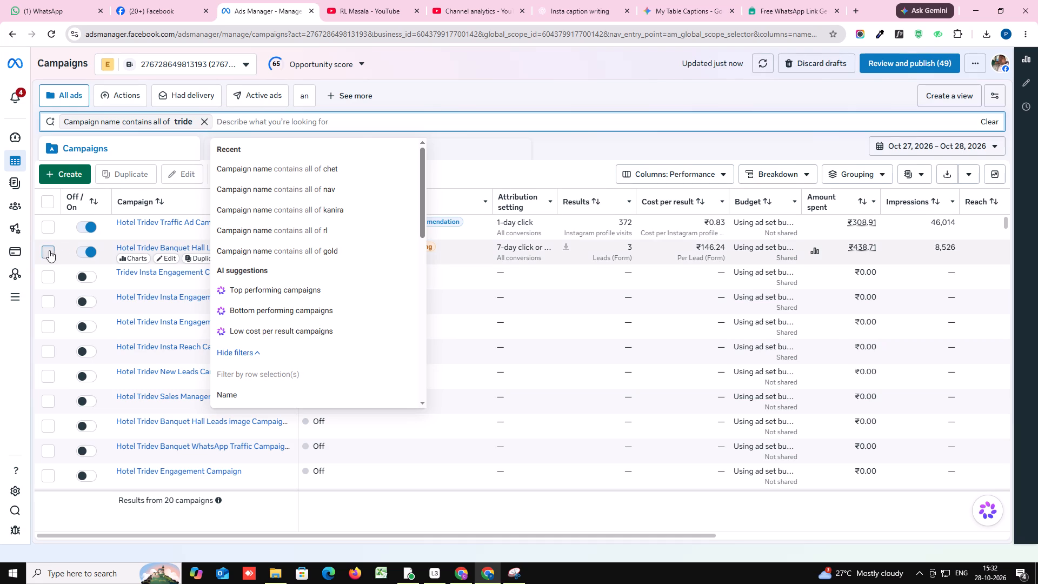
pyautogui.click(244, 150)
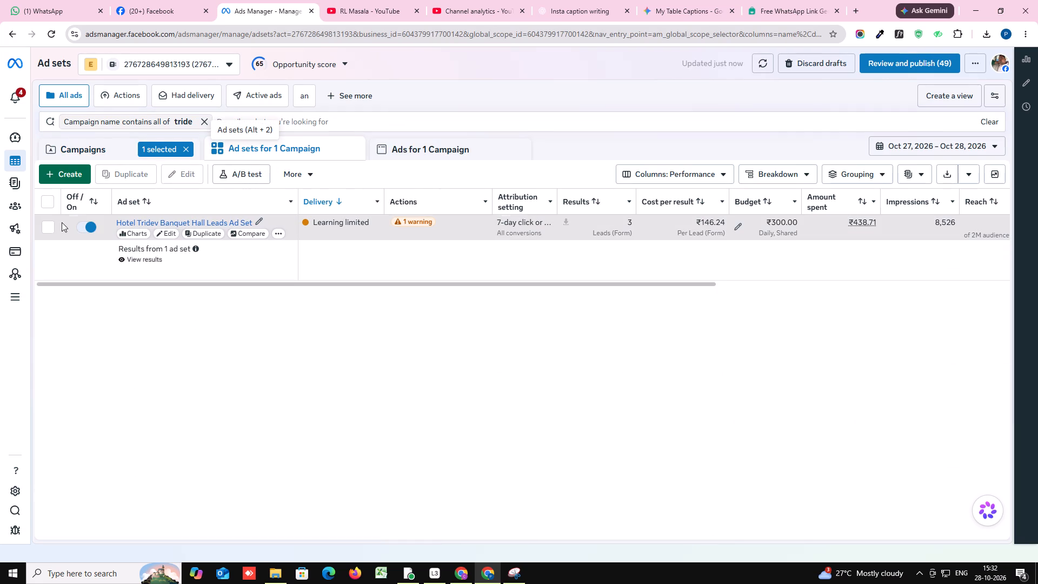
pyautogui.click(50, 229)
pyautogui.click(50, 228)
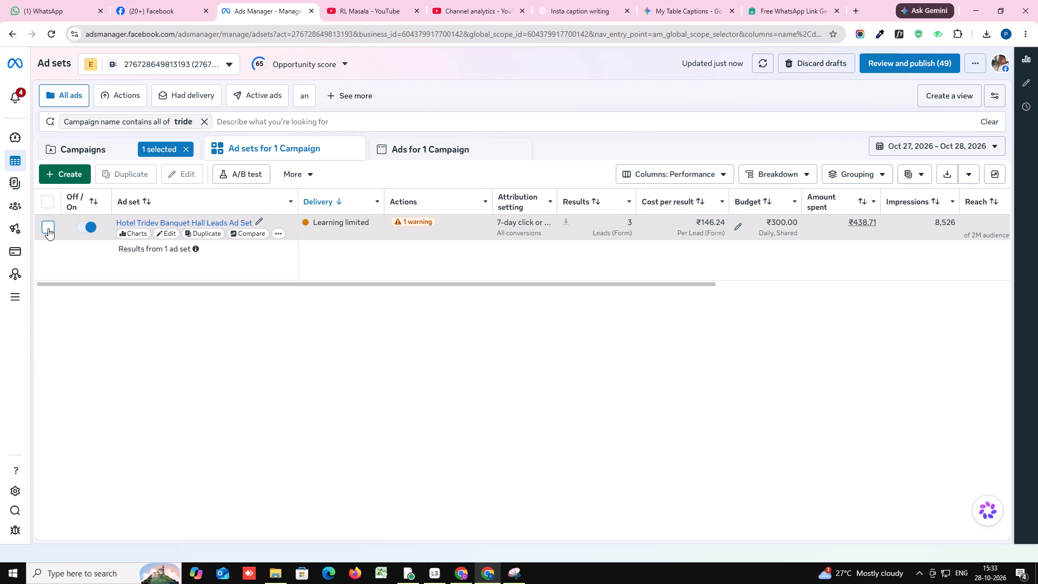
pyautogui.click(48, 228)
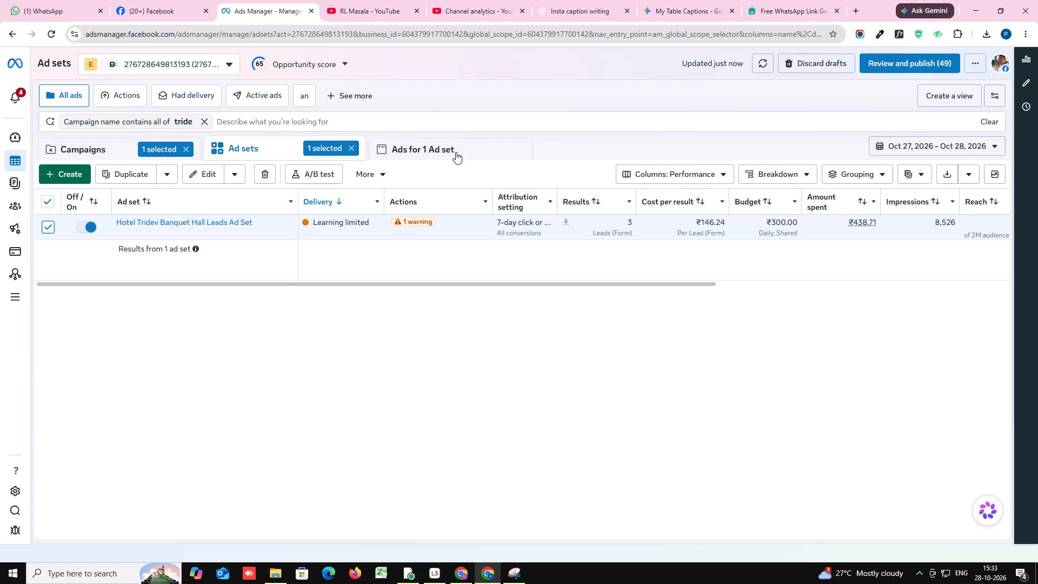
pyautogui.click(457, 150)
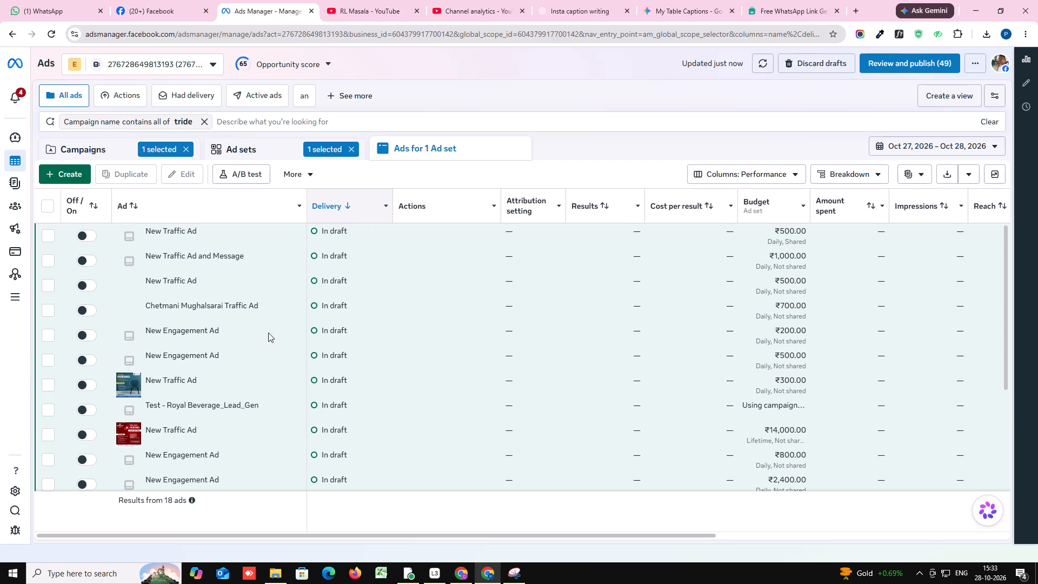
# Open the New Leads Ad of the Hotel Tridev Banquet Hall Leads ad set for editing.
pyautogui.scroll(-3, 222, 323)
pyautogui.scroll(-6, 186, 289)
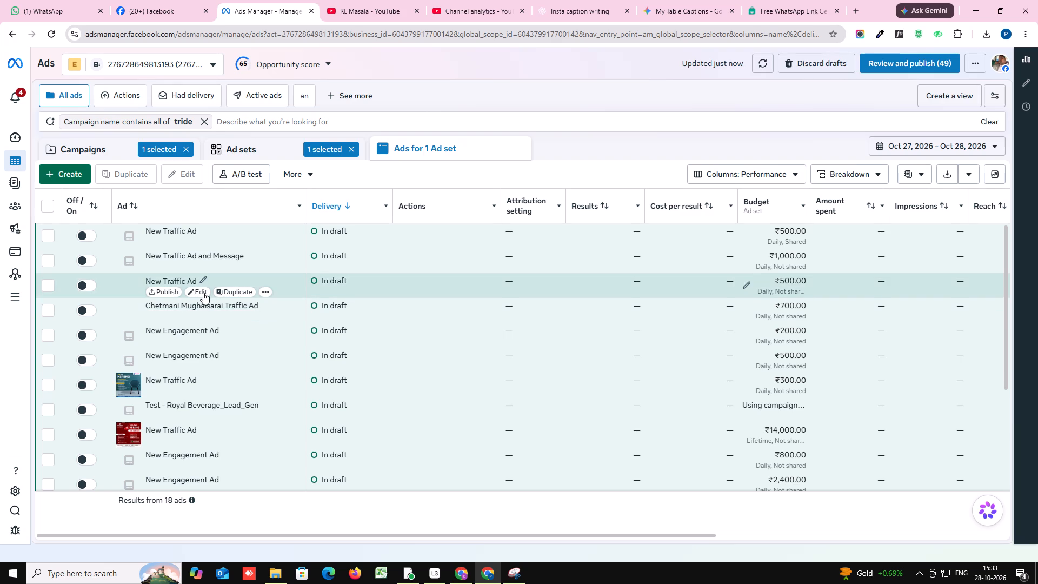
pyautogui.scroll(-3, 203, 293)
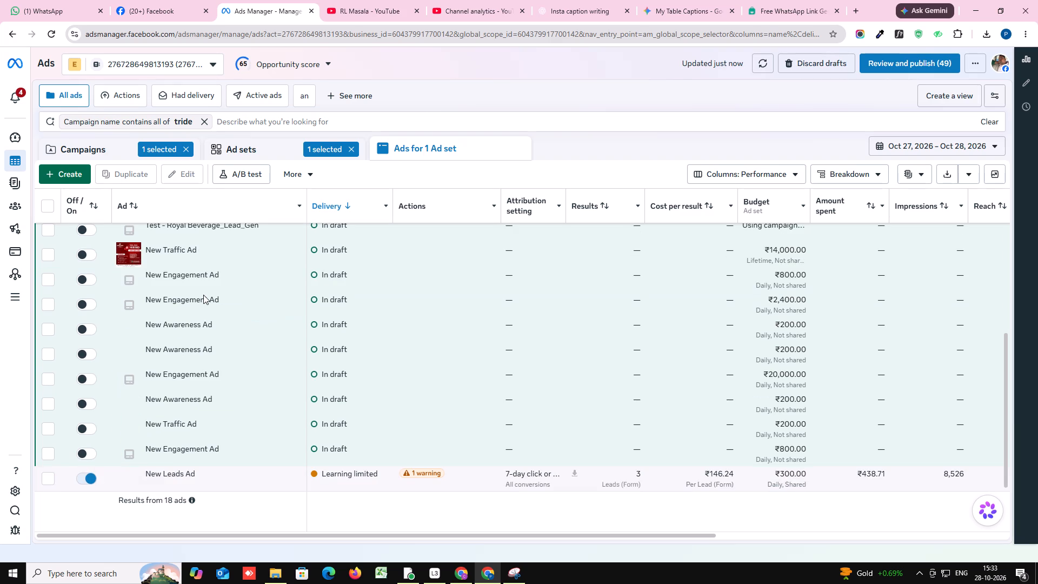
pyautogui.scroll(-2, 203, 295)
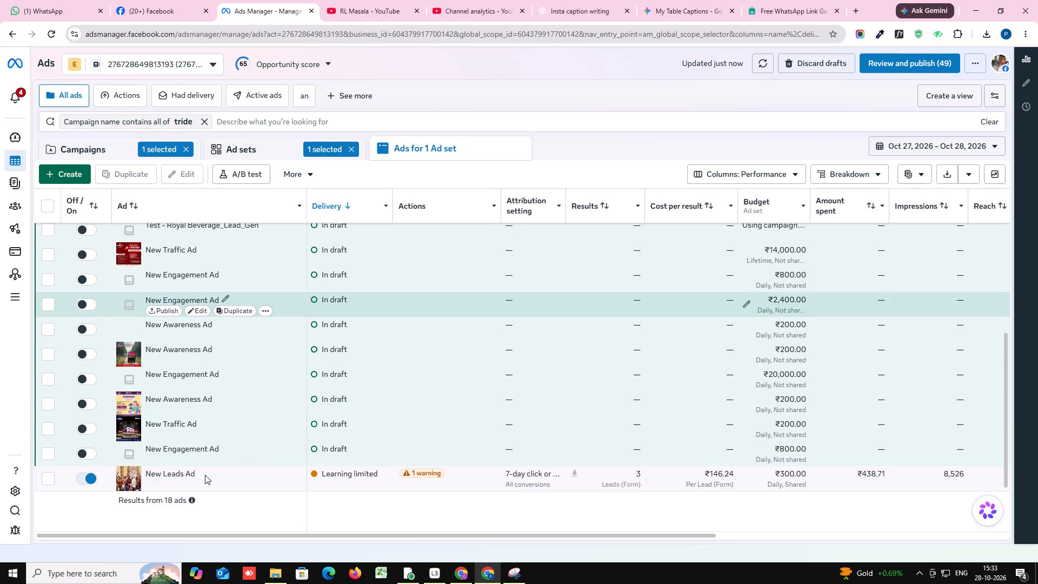
pyautogui.scroll(-8, 150, 439)
pyautogui.scroll(-6, 194, 477)
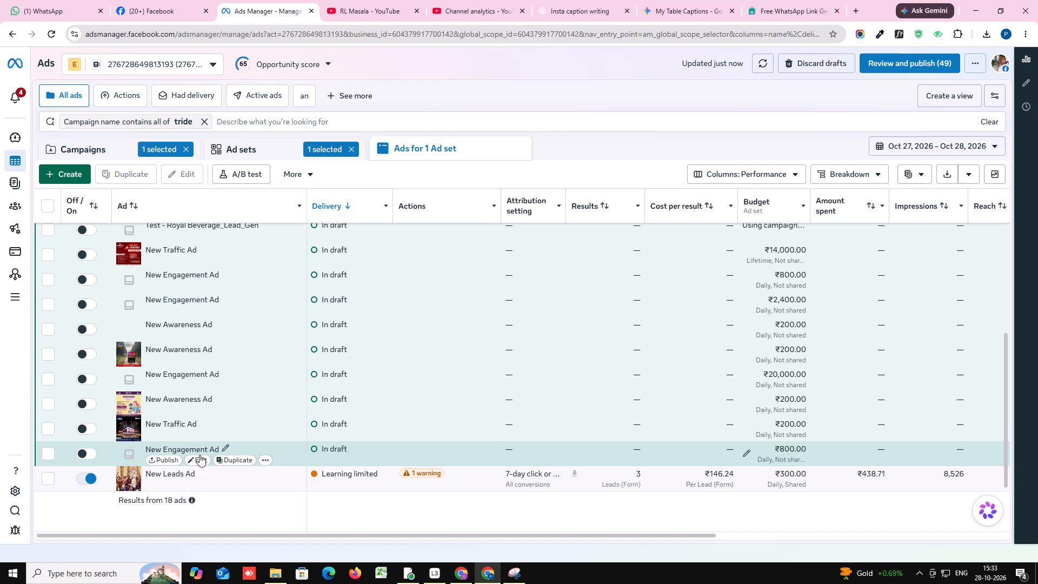
pyautogui.scroll(-1, 185, 479)
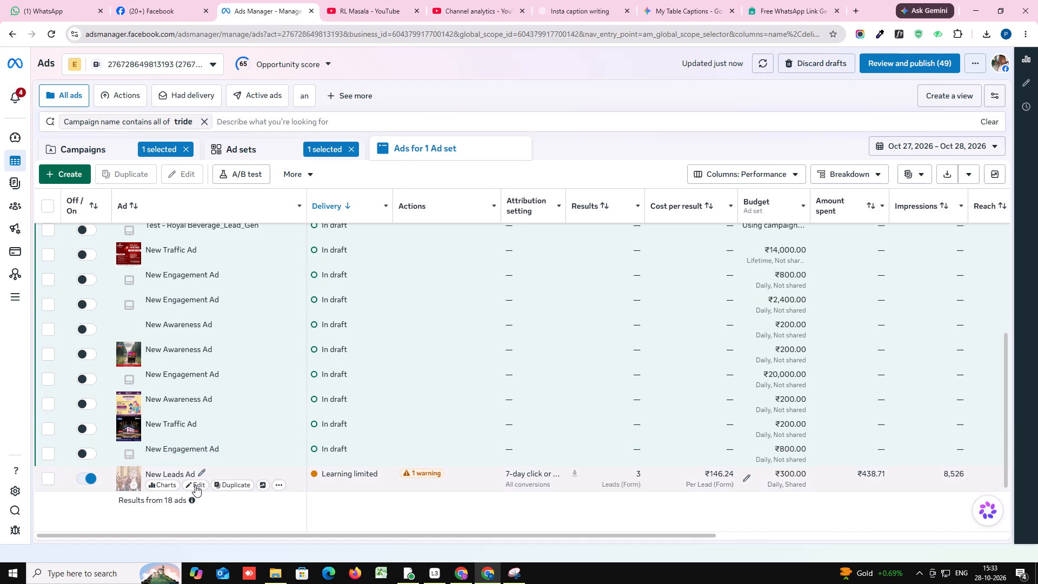
pyautogui.click(195, 485)
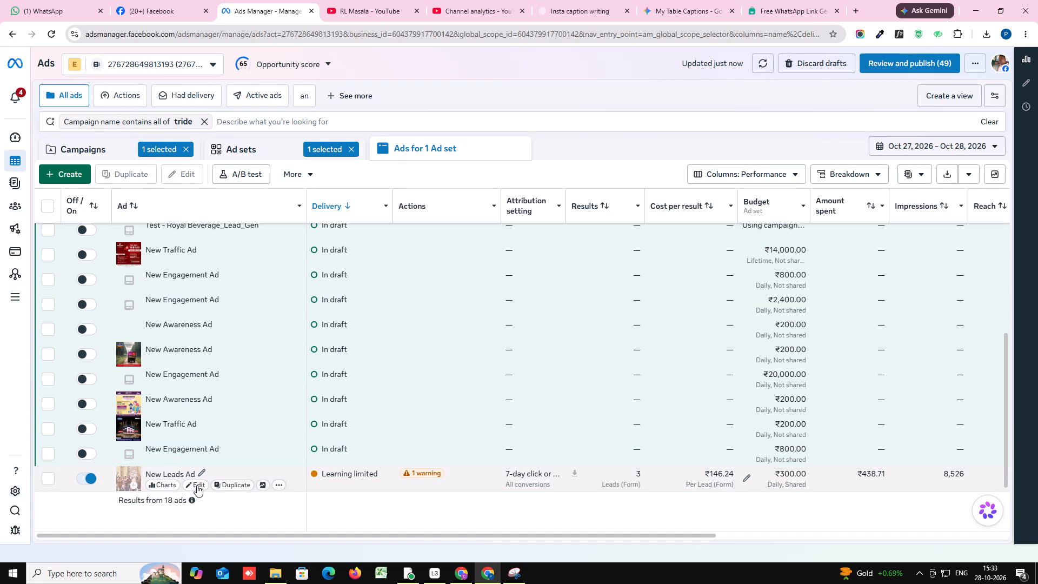
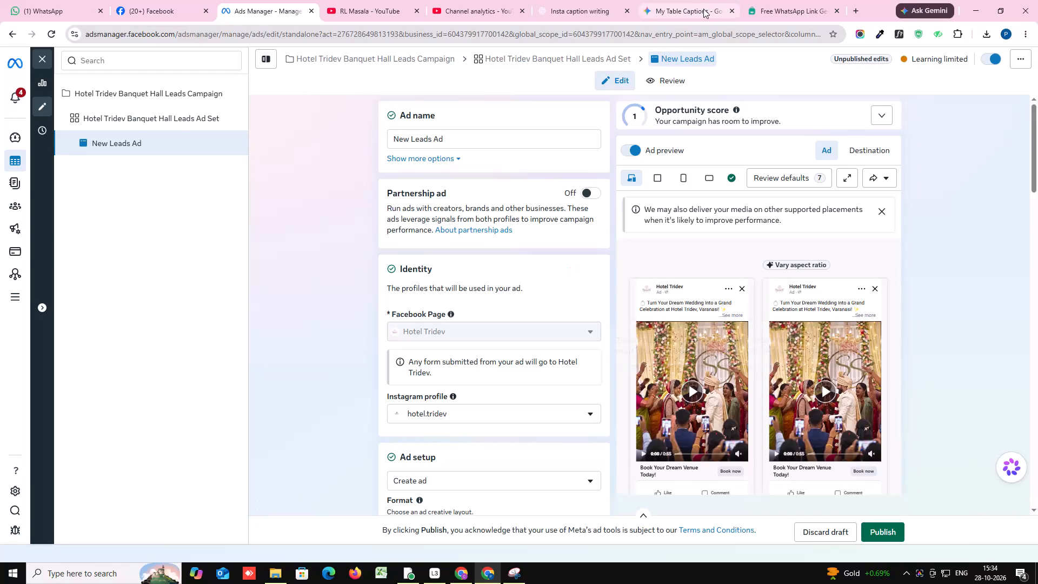
# Copy the entire primary text of the New Leads Ad, from the dream wedding opening through the closing Hotel Tridev tagline.
pyautogui.scroll(-2, 349, 237)
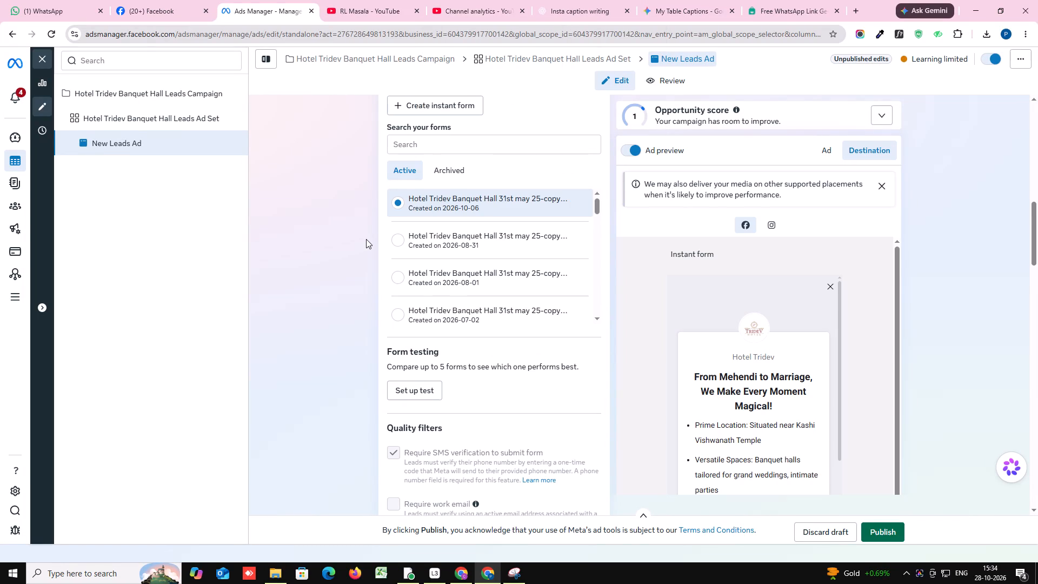
pyautogui.scroll(-1, 366, 239)
pyautogui.scroll(1, 367, 217)
pyautogui.scroll(-8, 367, 217)
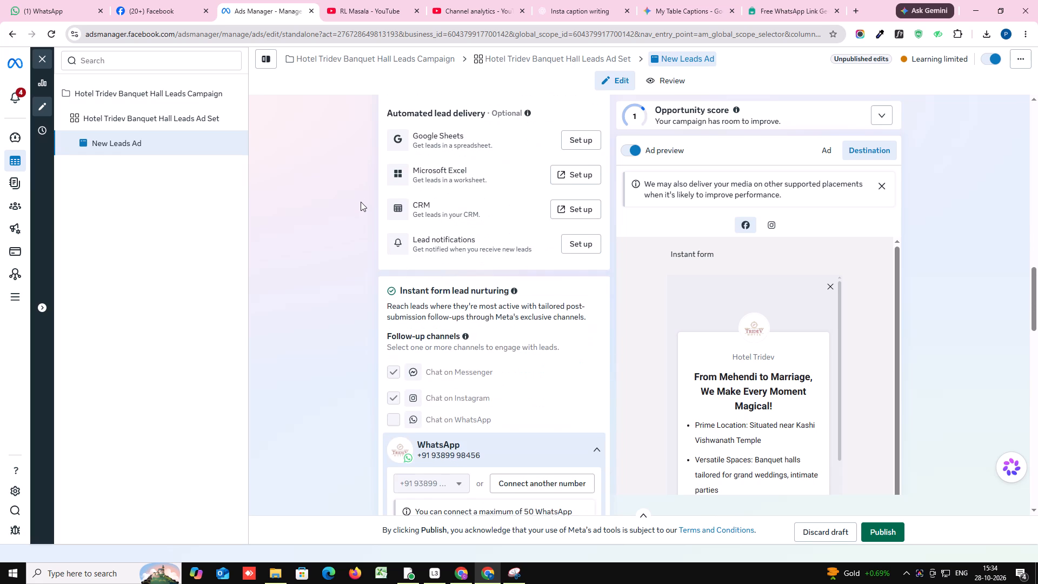
pyautogui.scroll(-12, 361, 202)
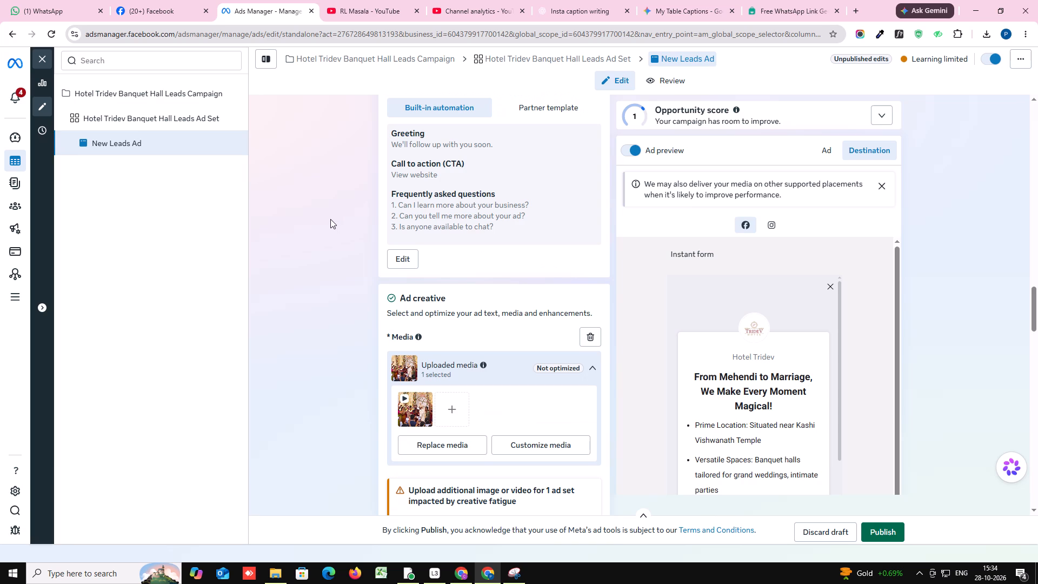
pyautogui.scroll(-3, 331, 218)
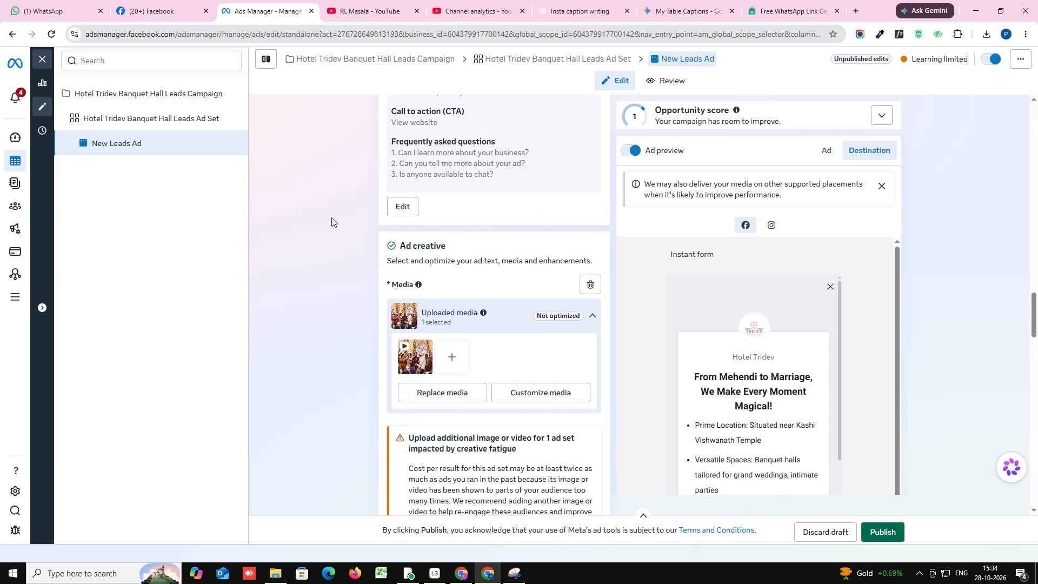
pyautogui.scroll(-3, 331, 215)
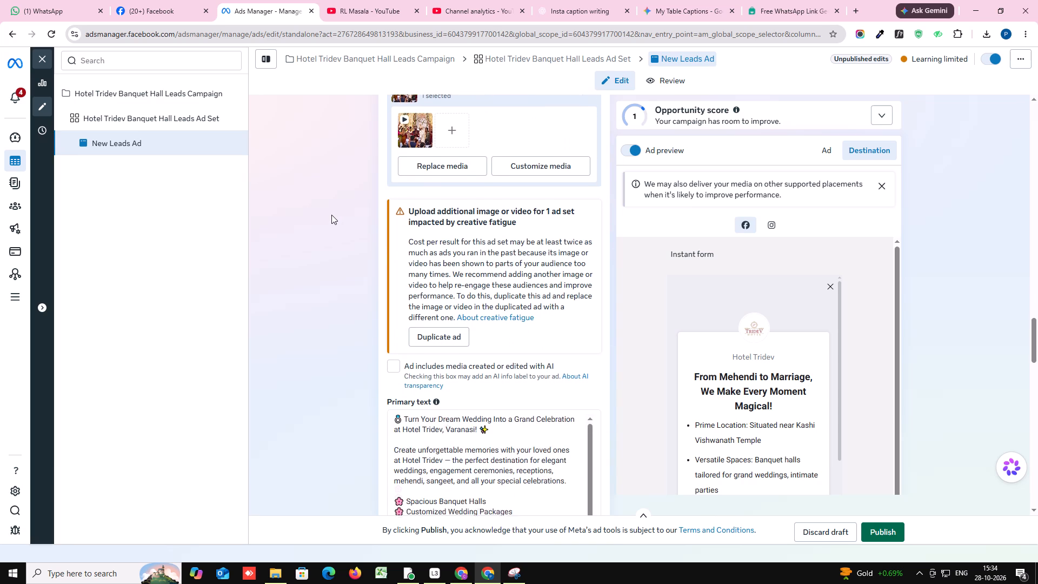
pyautogui.scroll(-2, 331, 215)
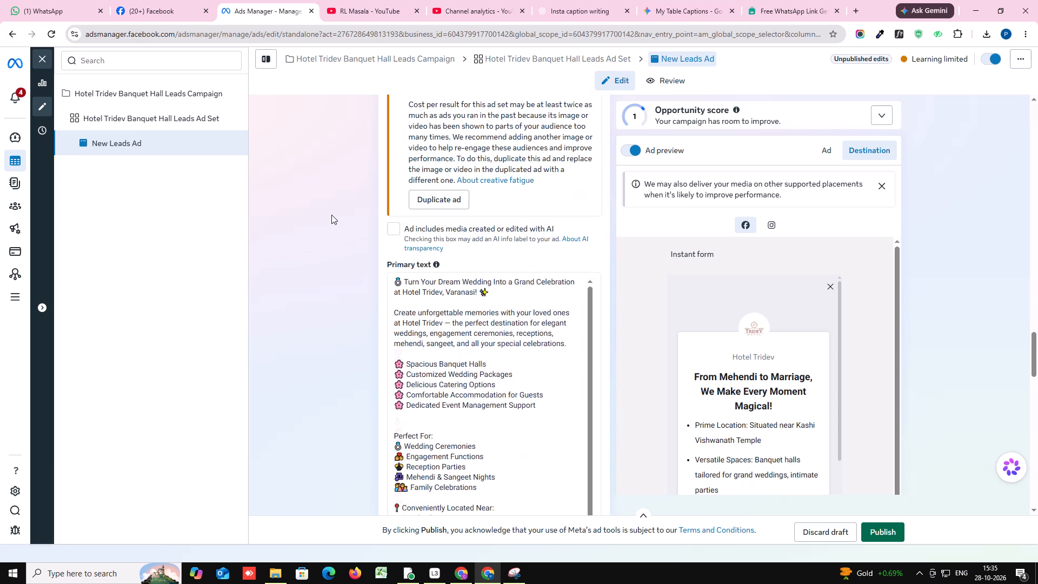
pyautogui.scroll(-2, 331, 215)
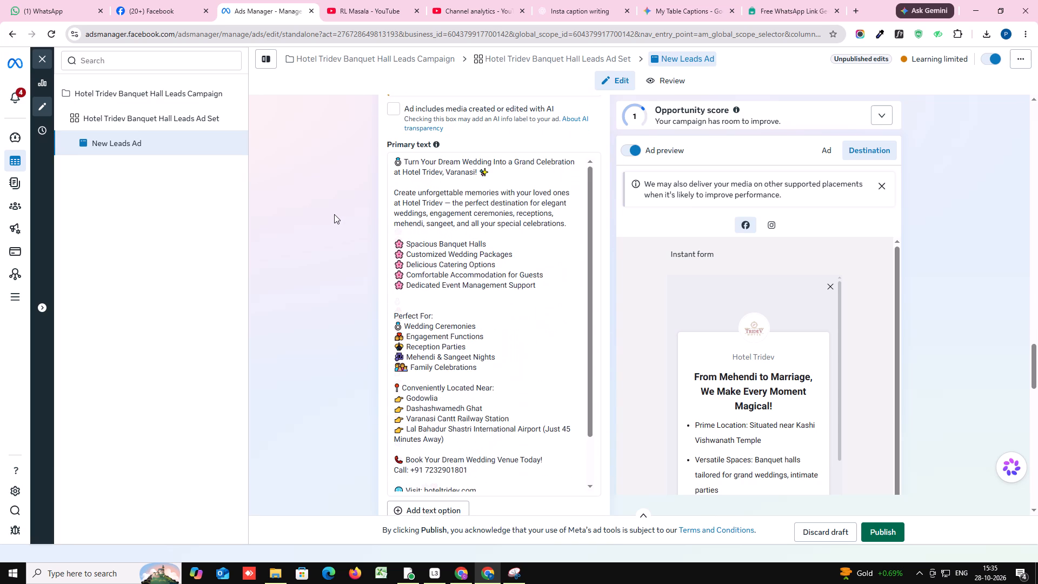
pyautogui.moveTo(394, 156); pyautogui.dragTo(489, 482)
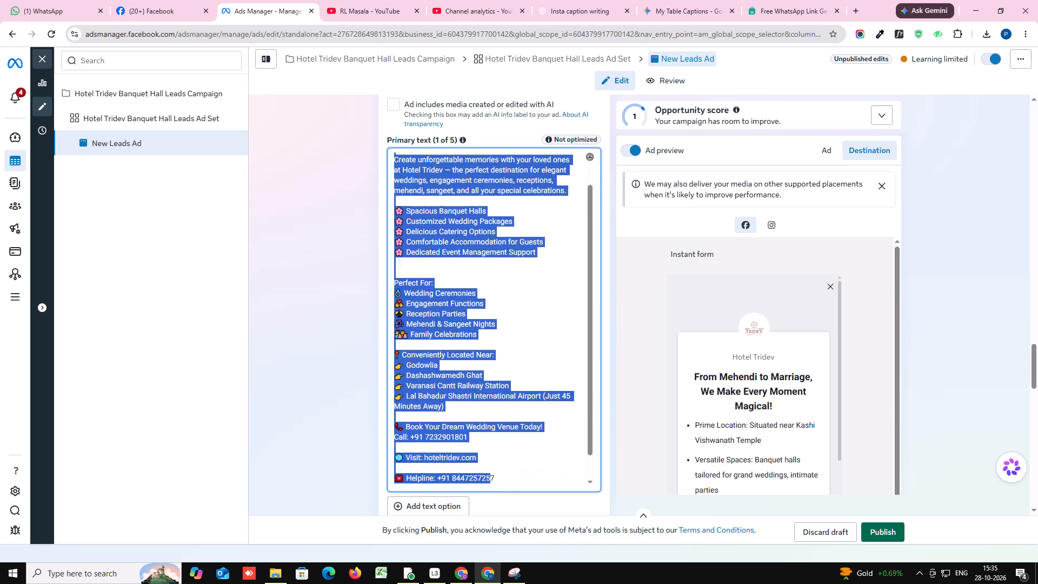
pyautogui.moveTo(489, 482); pyautogui.dragTo(505, 493)
pyautogui.rightClick(441, 296)
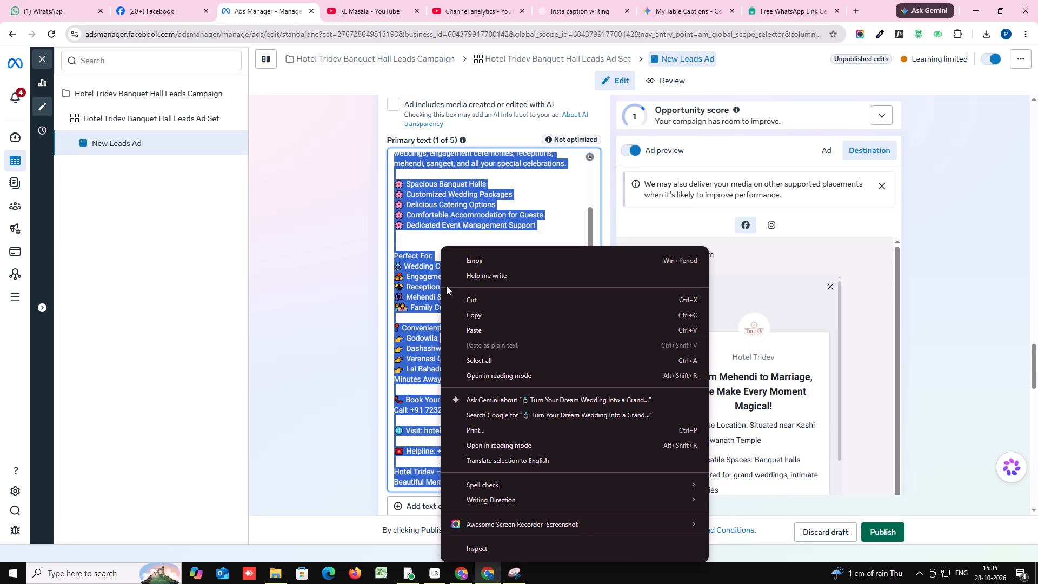
pyautogui.click(498, 312)
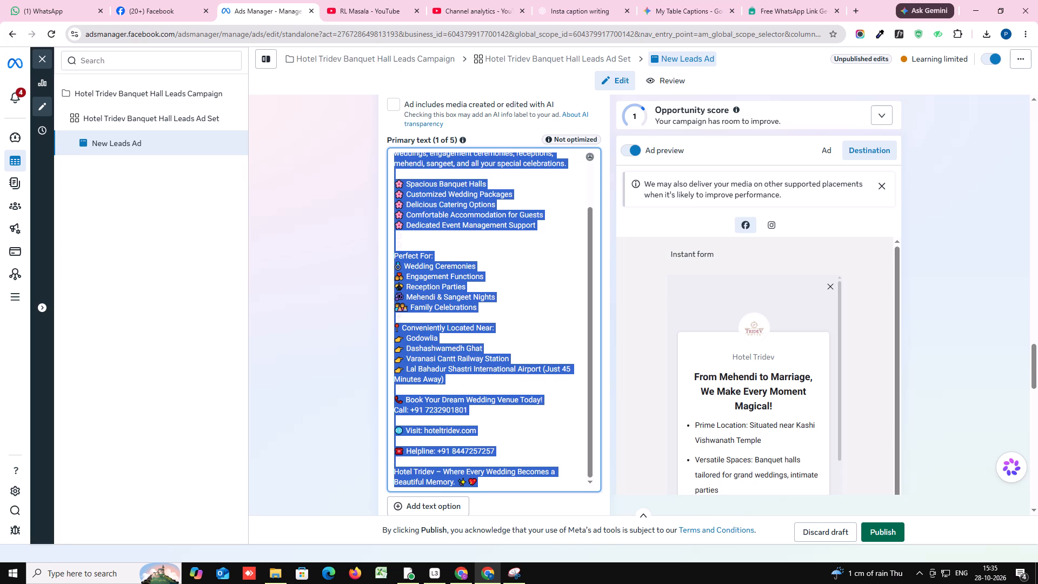
pyautogui.rightClick(465, 197)
pyautogui.click(513, 262)
# Switch to the already open Free WhatsApp Link page.
pyautogui.click(775, 9)
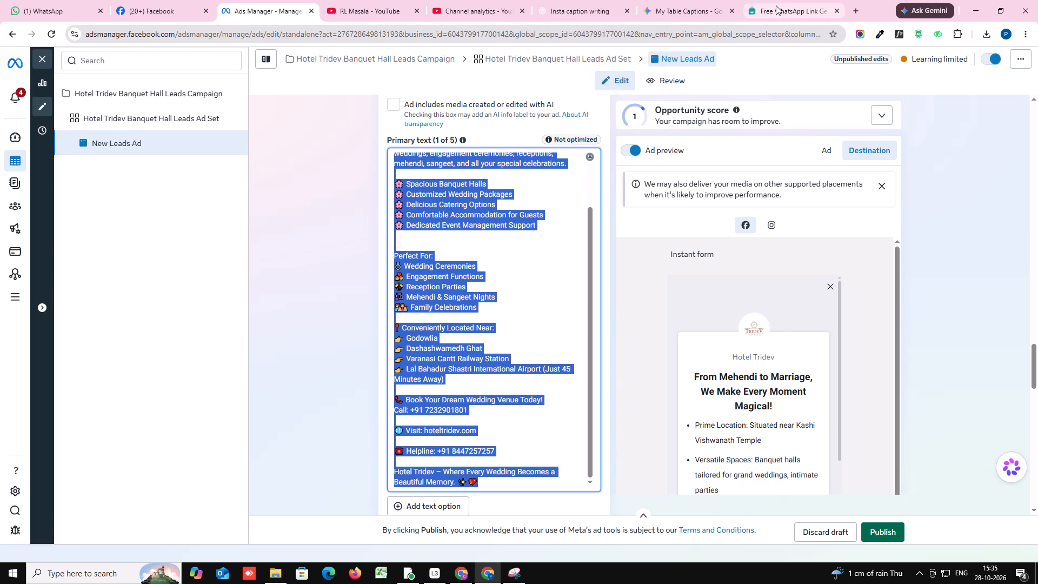
pyautogui.click(776, 5)
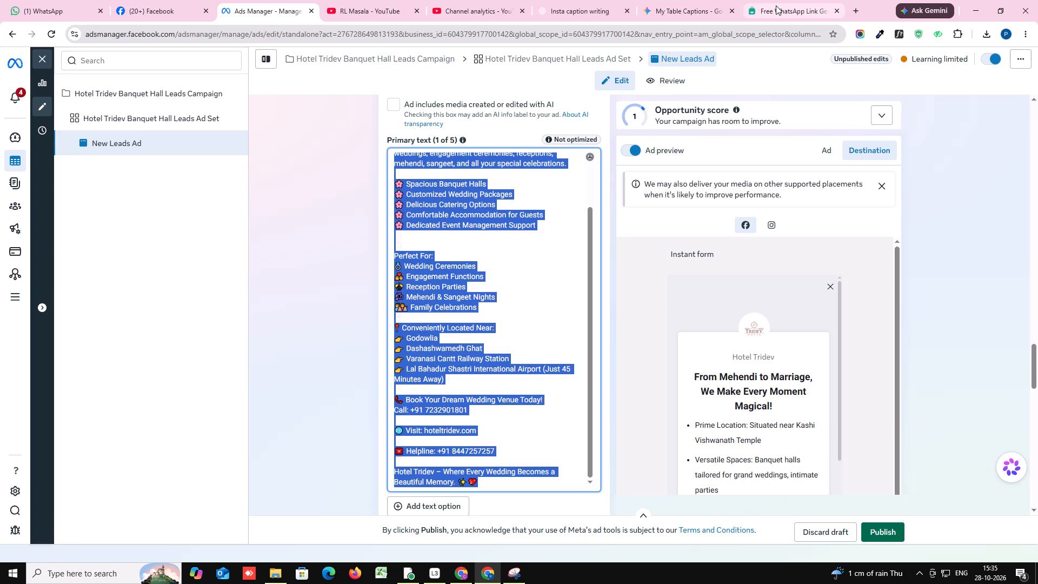
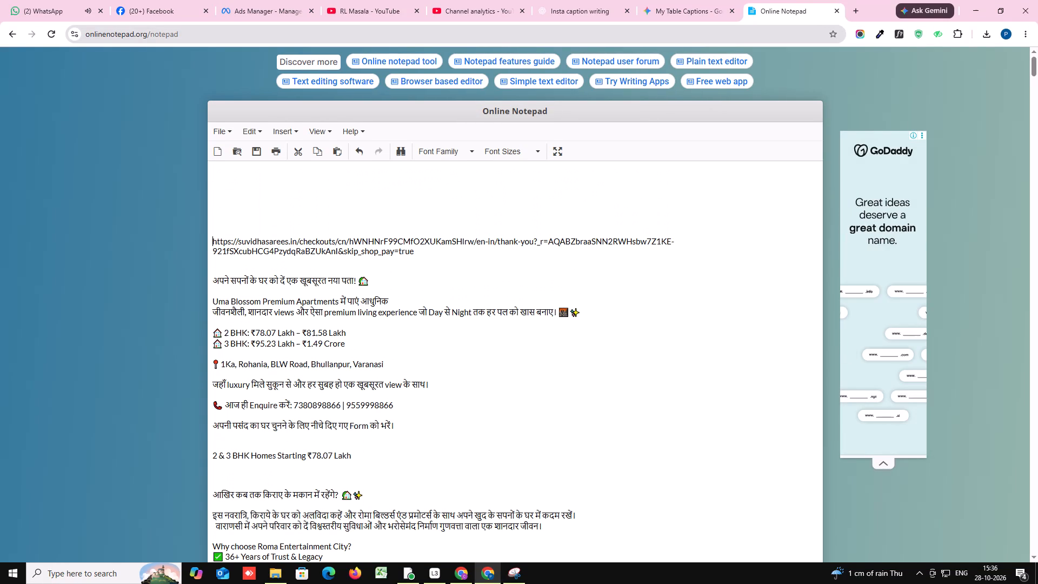
# Paste the copied Hotel Tridev primary text into the blank space at the top of the Online Notepad document.
pyautogui.click(228, 179)
pyautogui.hotkey('ctrl', 'v')
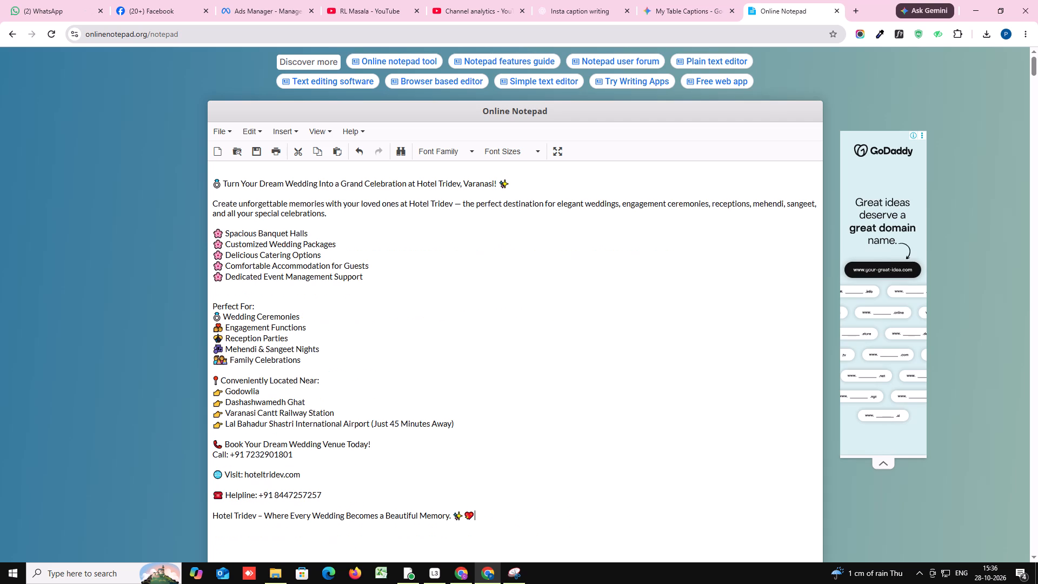
pyautogui.scroll(-2, 424, 392)
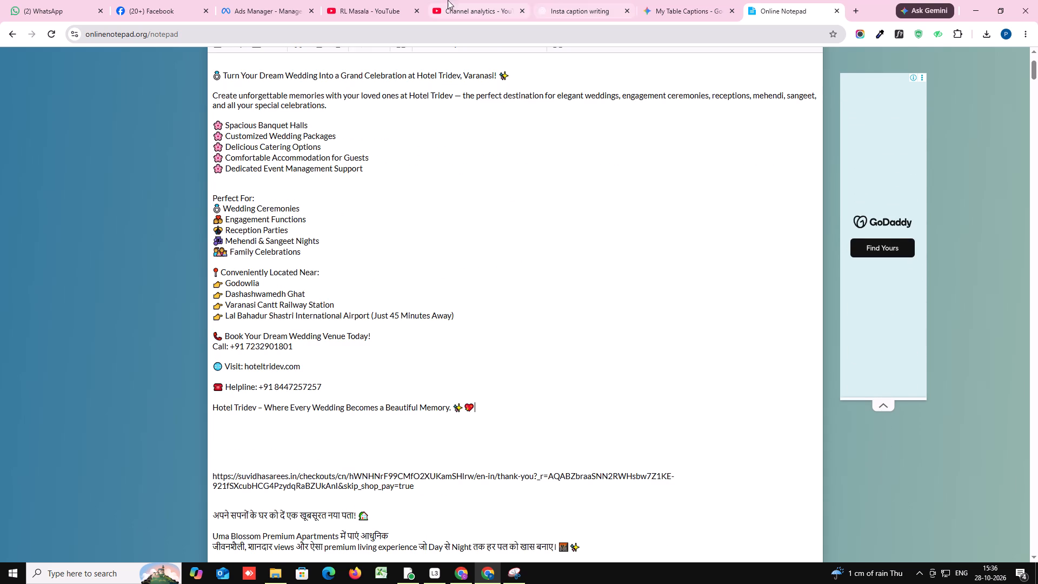
# Return to Ads Manager and copy the New Leads Ad's full headline, "Book Your Dream Venue Today!".
pyautogui.click(245, 9)
pyautogui.scroll(-4, 405, 390)
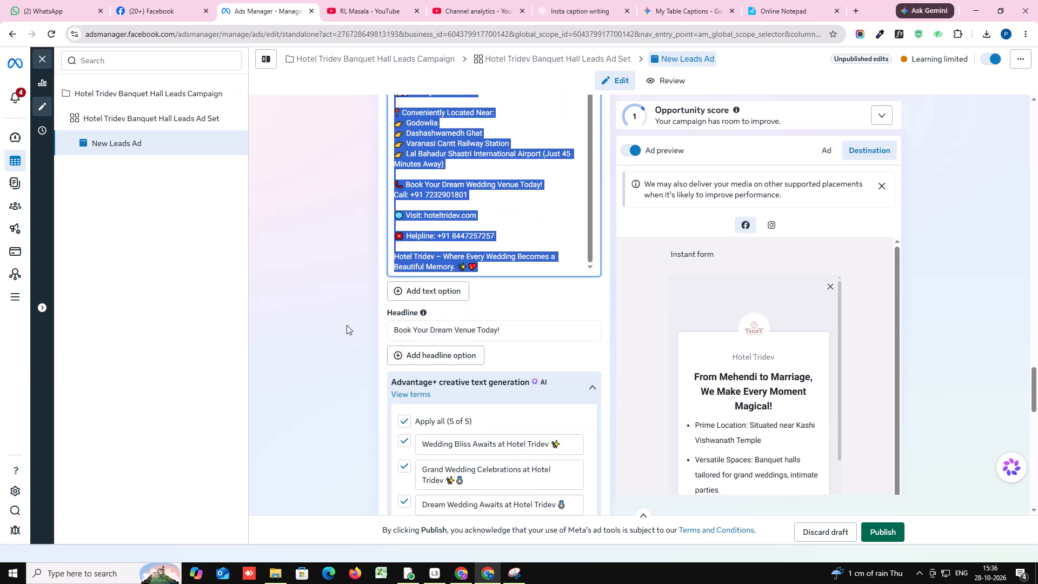
pyautogui.scroll(-2, 337, 307)
pyautogui.moveTo(500, 218); pyautogui.dragTo(390, 211)
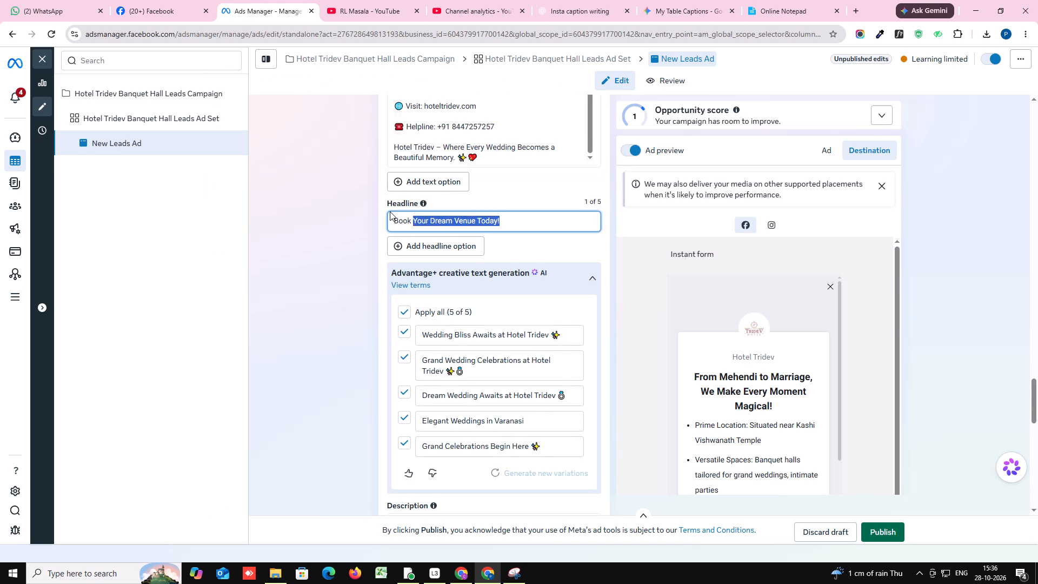
pyautogui.moveTo(390, 211); pyautogui.dragTo(387, 211)
pyautogui.rightClick(408, 217)
pyautogui.click(440, 287)
pyautogui.scroll(-4, 348, 334)
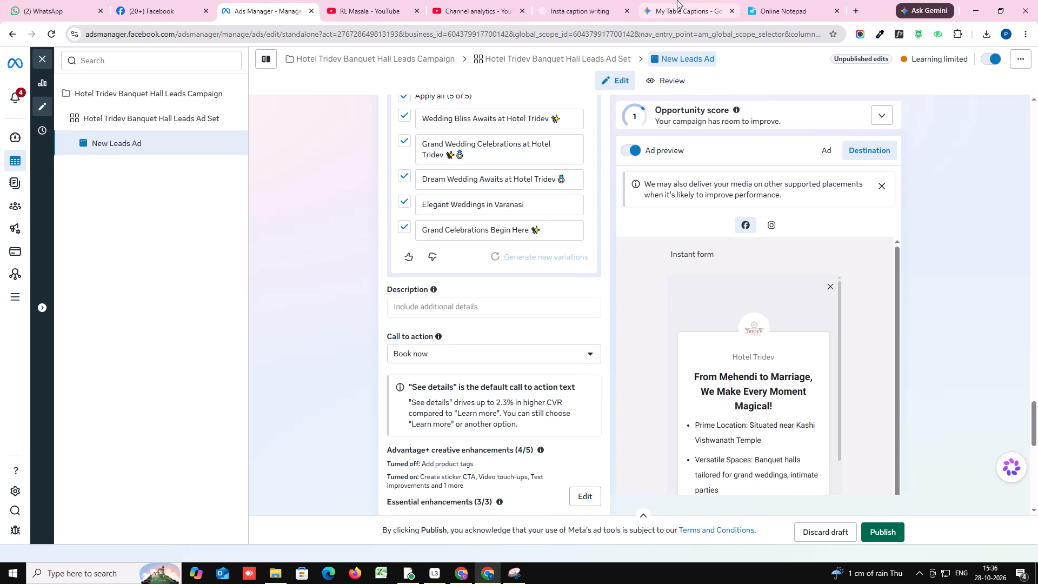
pyautogui.click(768, 9)
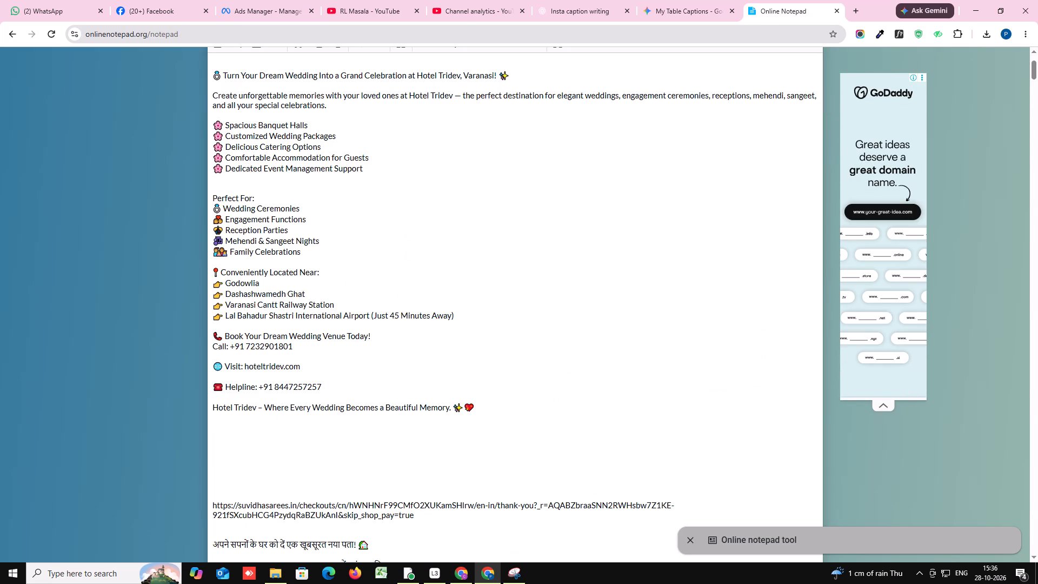
pyautogui.hotkey('ctrl', 'v')
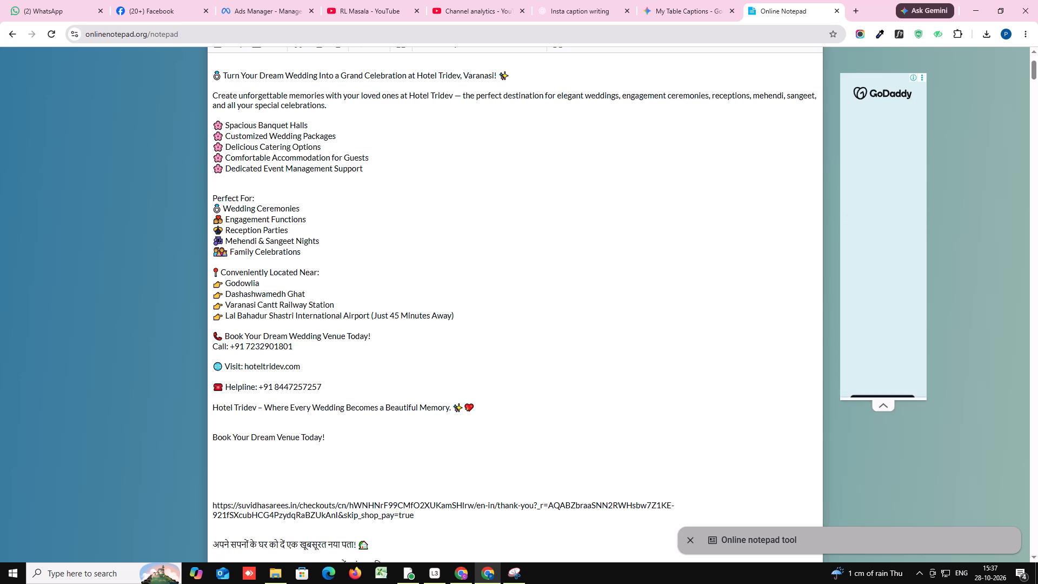
# Back in Ads Manager, show the ad preview and remove the existing media from the New Leads Ad's creative.
pyautogui.click(265, 5)
pyautogui.scroll(4, 343, 247)
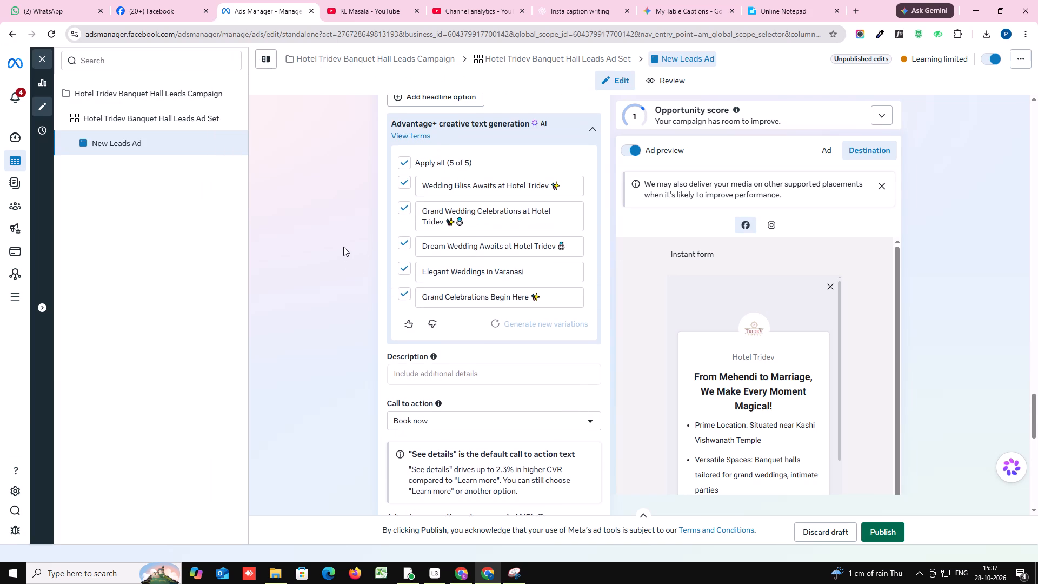
pyautogui.scroll(8, 343, 247)
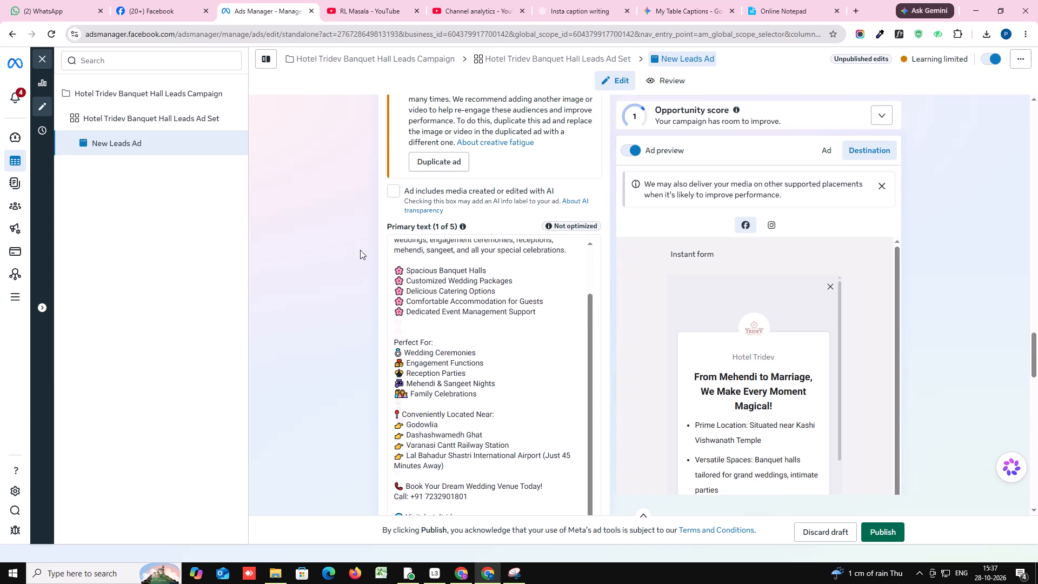
pyautogui.scroll(6, 360, 250)
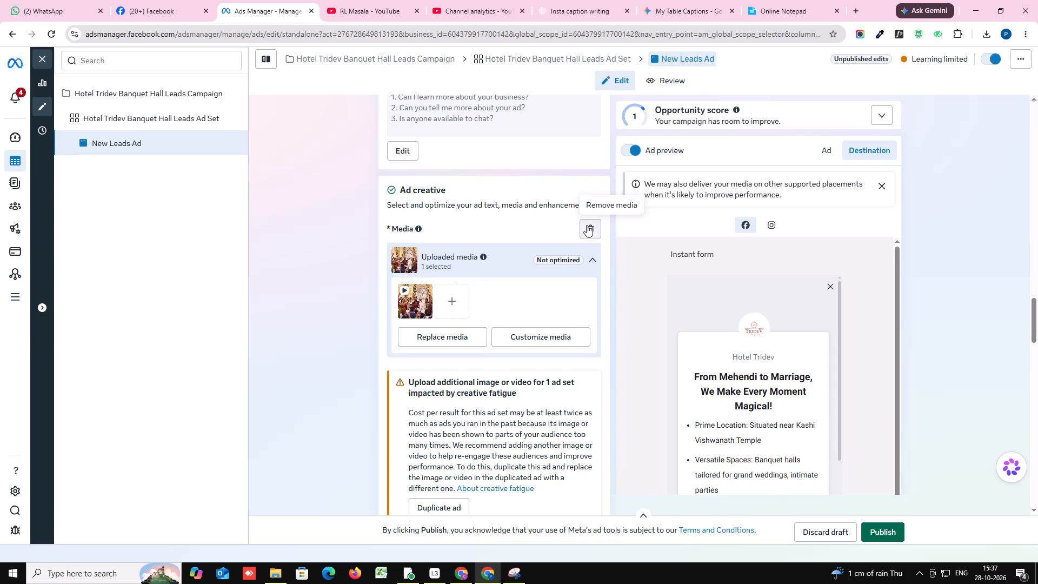
pyautogui.click(827, 152)
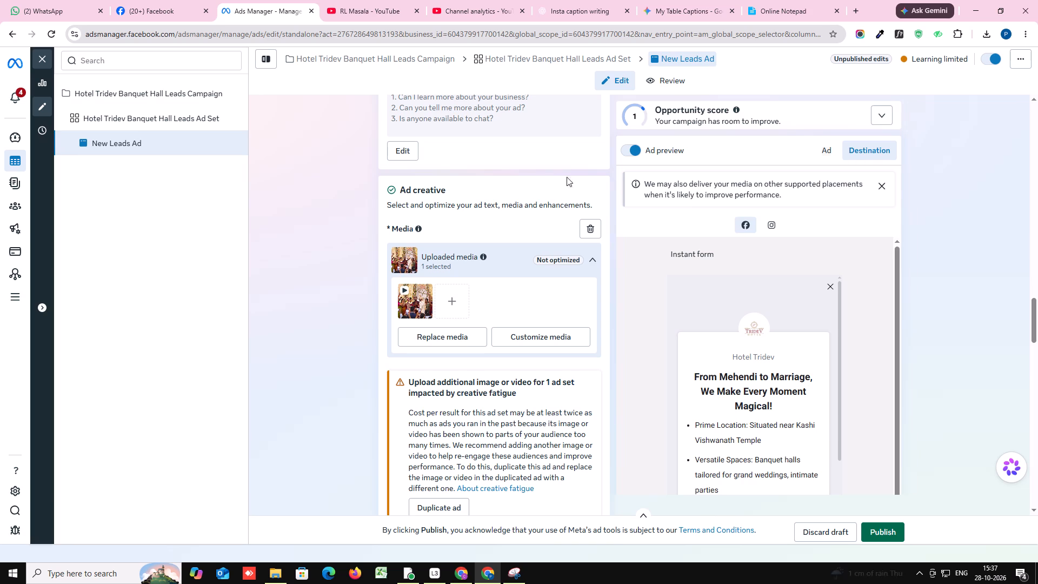
pyautogui.click(587, 227)
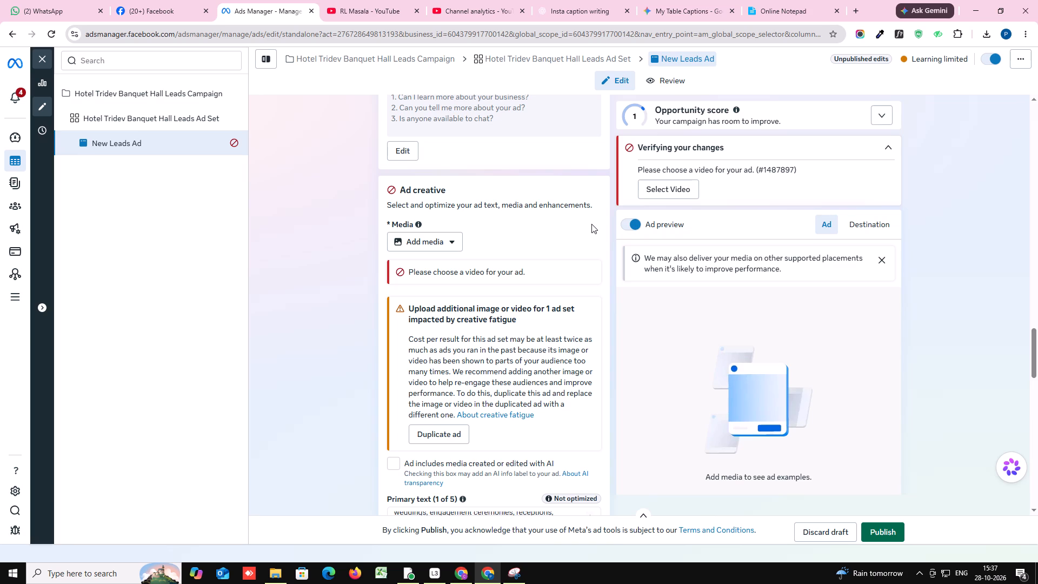
# Add a video to the New Leads Ad's creative by uploading "WhatsApp Video 2026-10-22 at 18.06.10" from the Downloads folder.
pyautogui.click(444, 242)
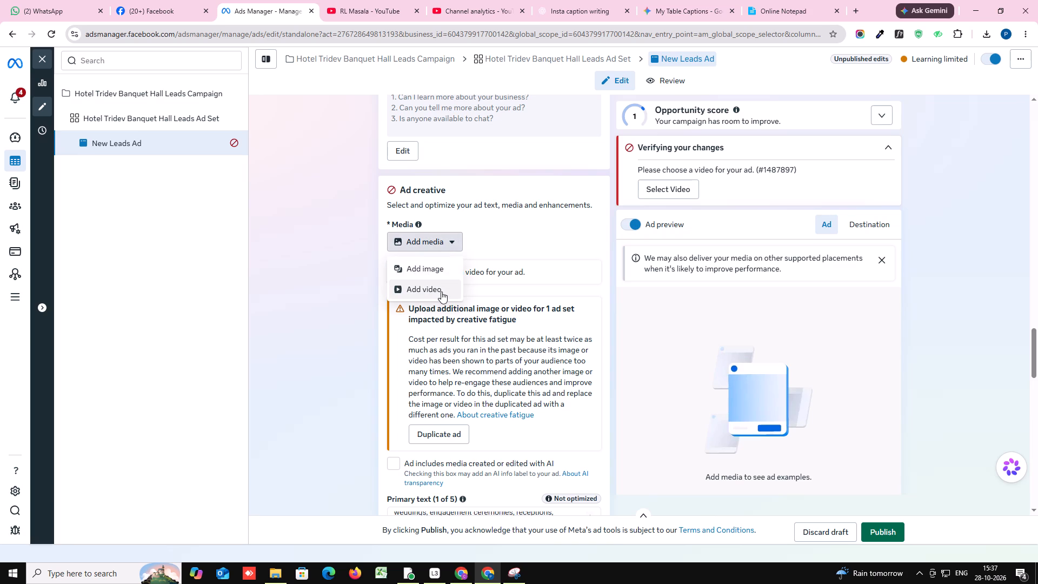
pyautogui.click(443, 291)
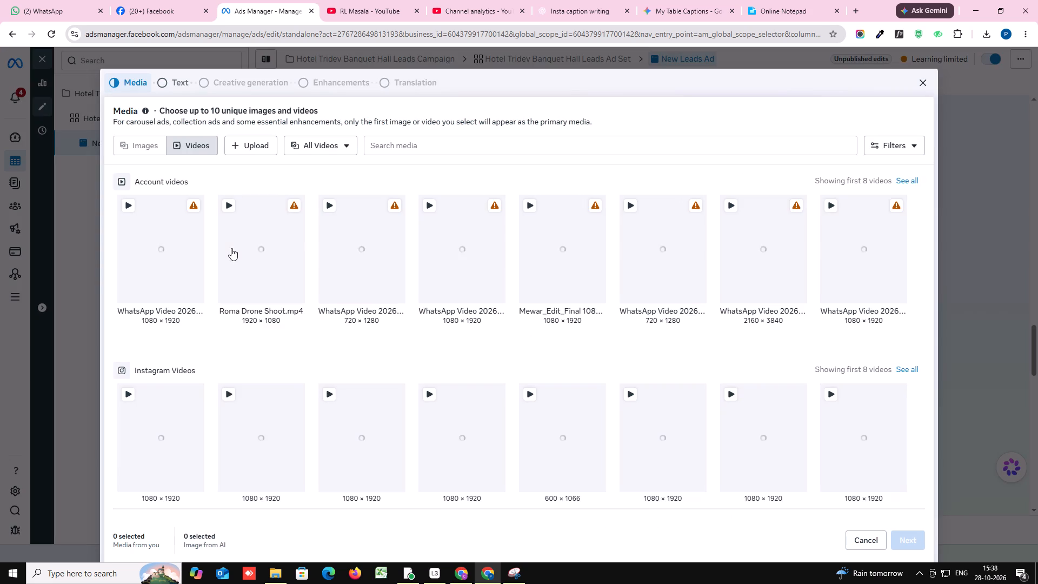
pyautogui.click(247, 150)
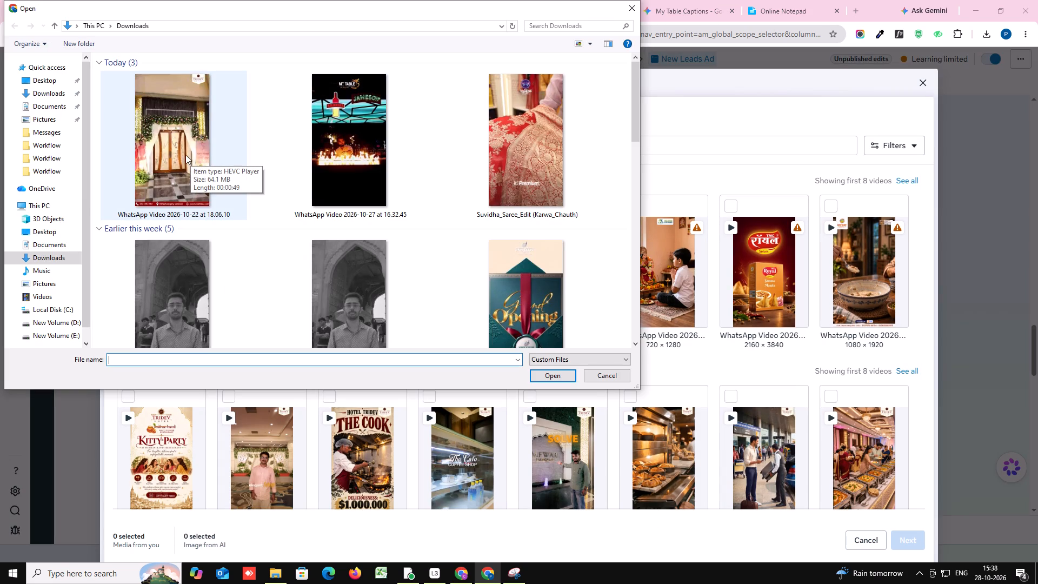
pyautogui.doubleClick(184, 150)
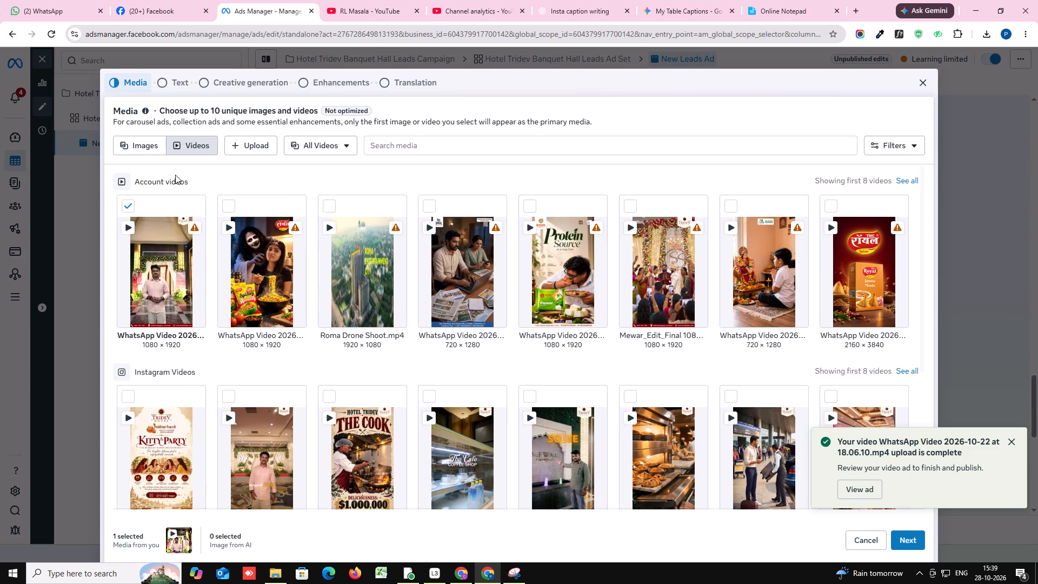
# Accept the selected newly uploaded WhatsApp video as the ad's media and continue to the Text stage.
pyautogui.click(909, 540)
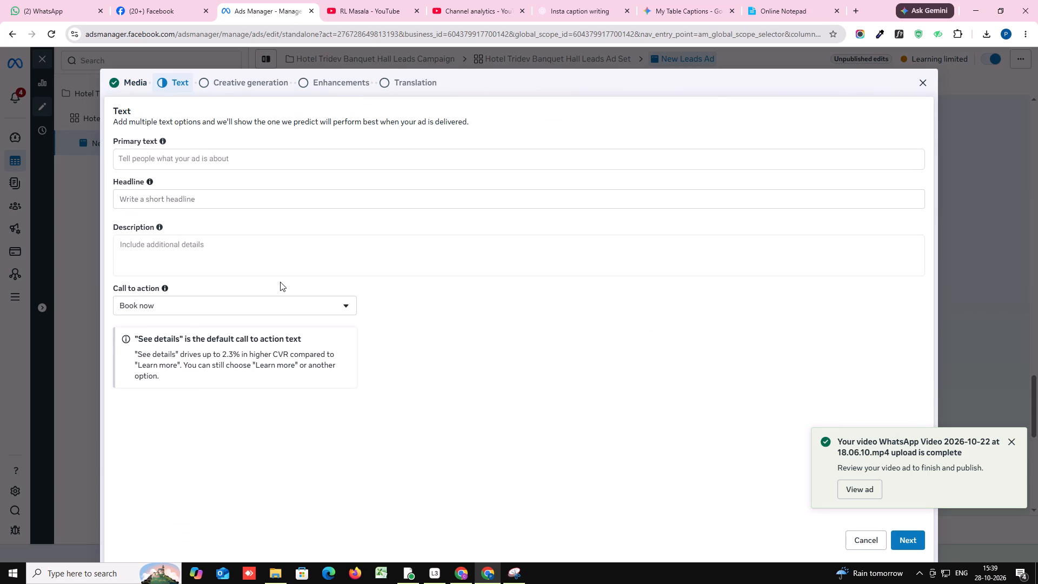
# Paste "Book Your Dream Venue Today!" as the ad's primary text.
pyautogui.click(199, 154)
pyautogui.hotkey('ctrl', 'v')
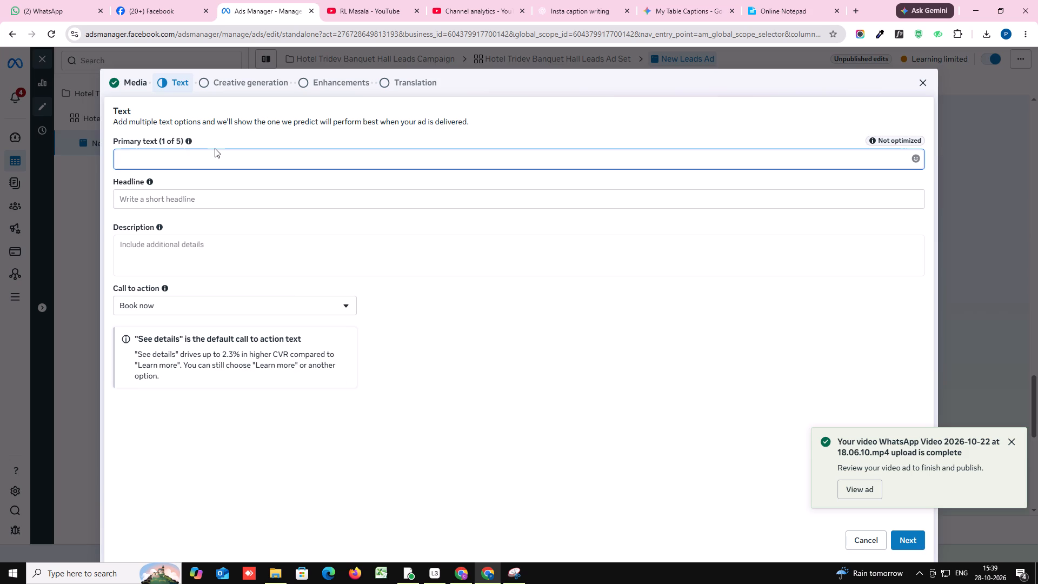
# Set the ad's headline to "Book Your Dream Venue Today!".
pyautogui.click(208, 199)
pyautogui.click(190, 198)
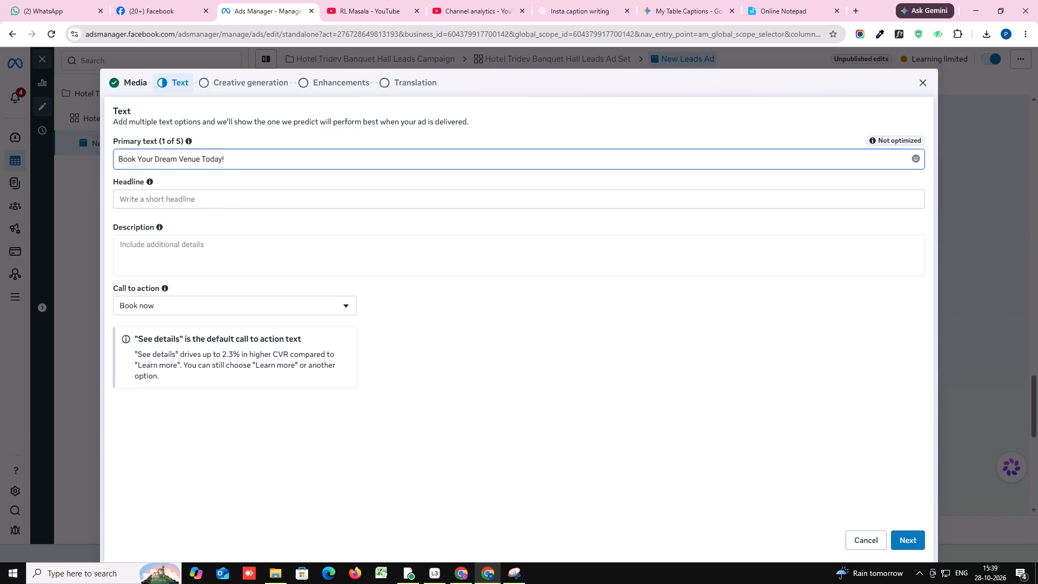
pyautogui.click(190, 198)
pyautogui.hotkey('ctrl', 'v')
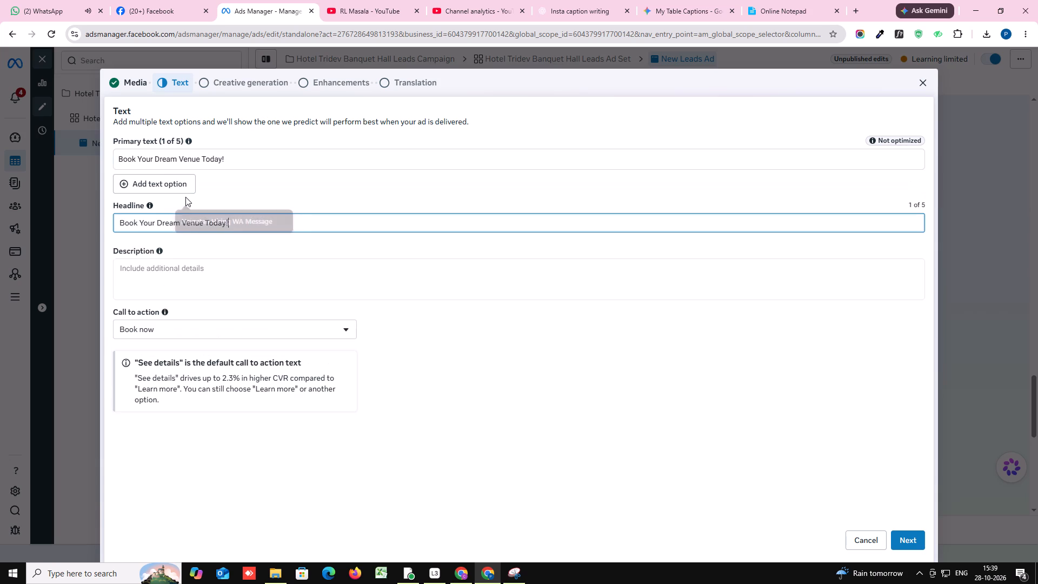
# Copy the saved Hotel Tridev primary text from Online Notepad, from the dream wedding opening through the closing tagline.
pyautogui.click(770, 6)
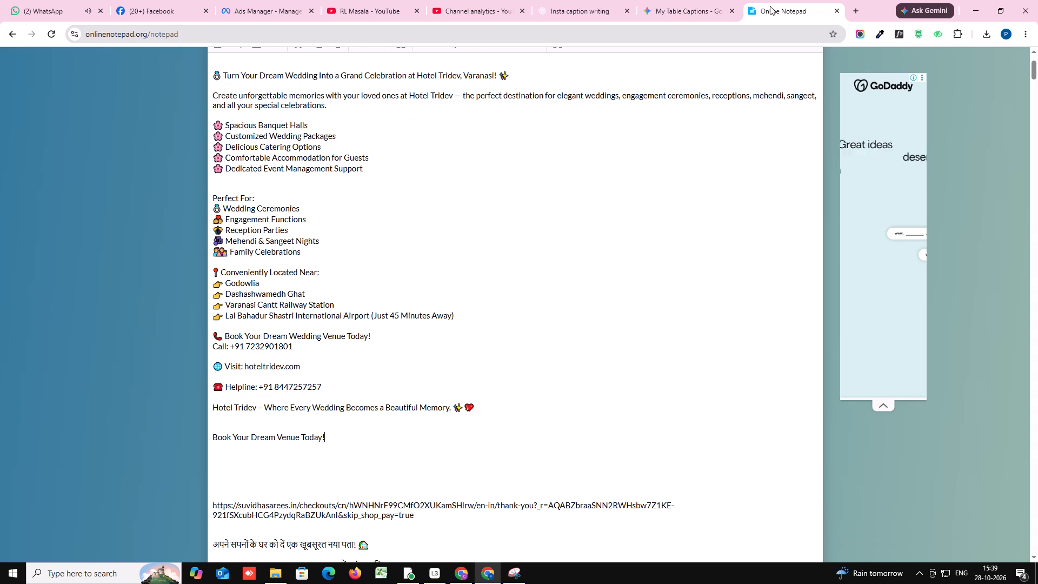
pyautogui.moveTo(215, 75); pyautogui.dragTo(237, 99)
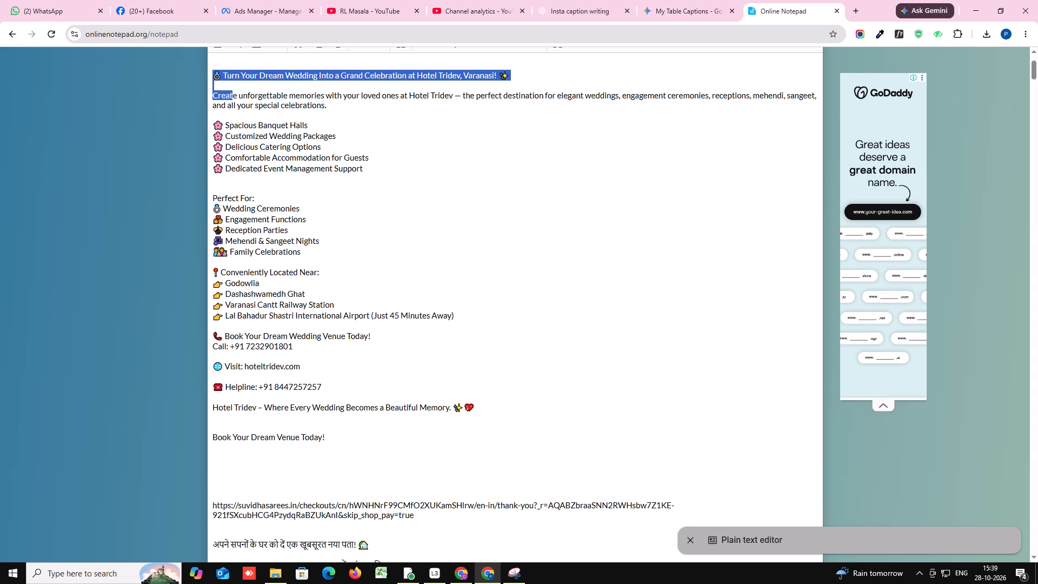
pyautogui.moveTo(237, 99); pyautogui.dragTo(483, 409)
pyautogui.rightClick(264, 213)
pyautogui.click(307, 288)
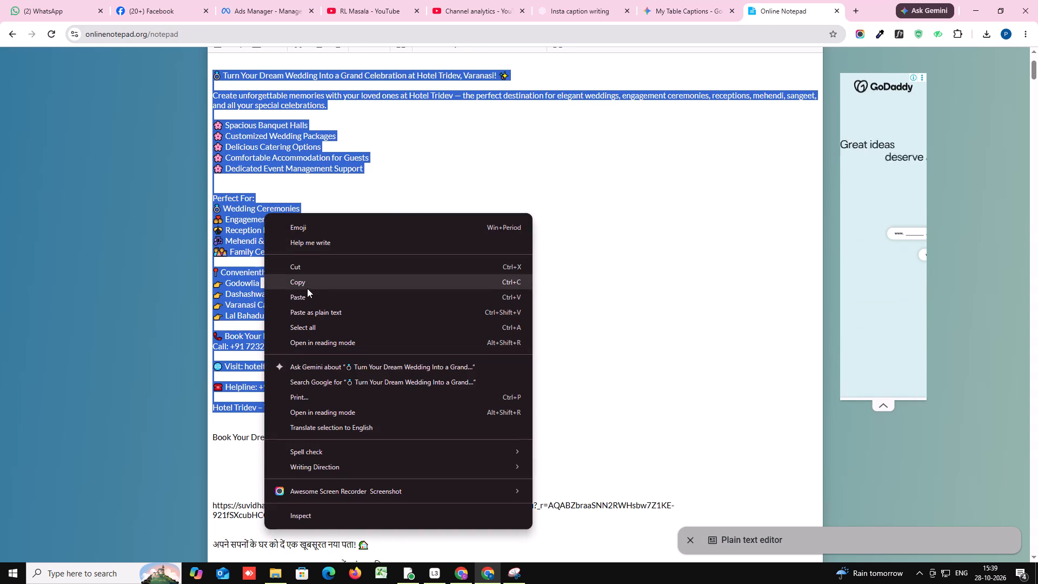
# Back in Ads Manager, replace the ad's entire primary text with the copied Hotel Tridev wedding text.
pyautogui.click(263, 1)
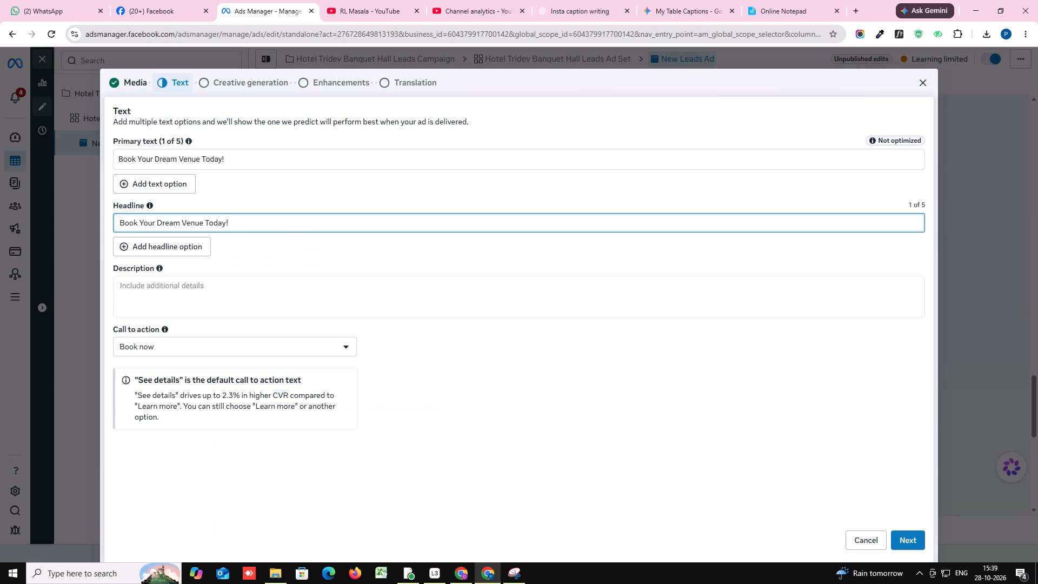
pyautogui.moveTo(229, 164); pyautogui.dragTo(207, 162)
pyautogui.moveTo(230, 160); pyautogui.dragTo(224, 160)
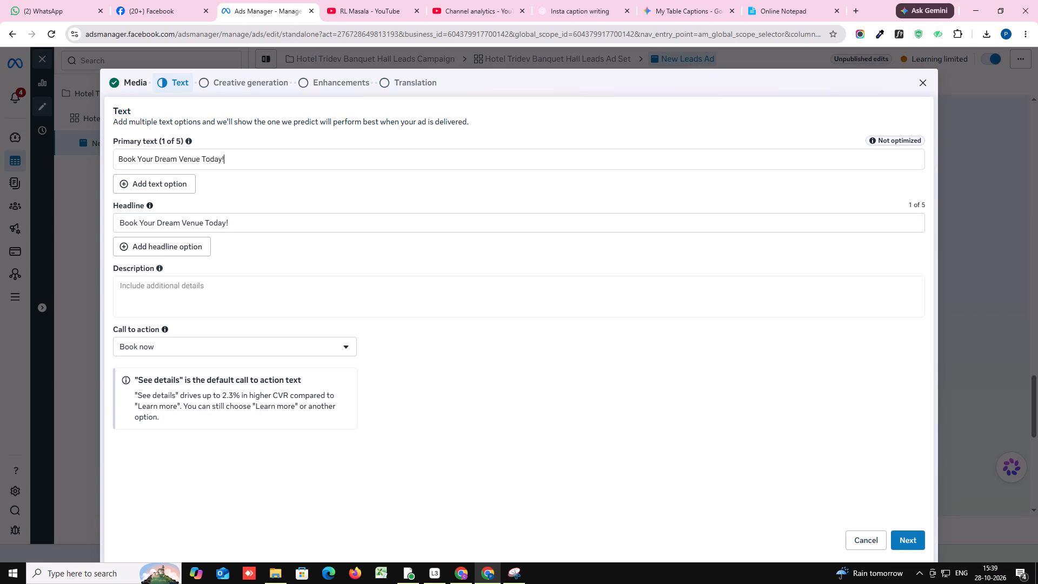
pyautogui.moveTo(224, 160); pyautogui.dragTo(117, 163)
pyautogui.hotkey('ctrl', 'v')
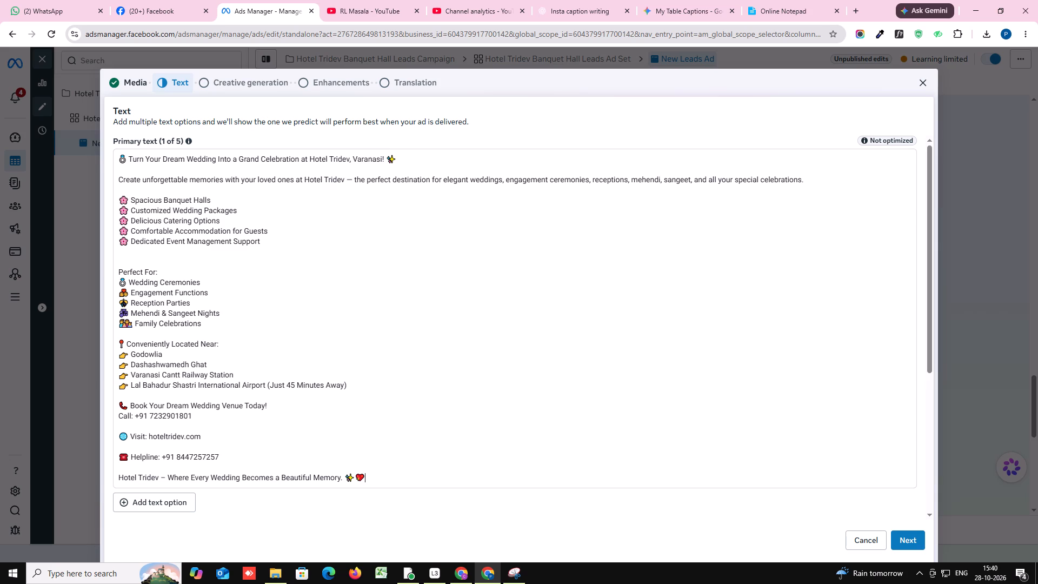
# Accept the ad text with the Book now call to action, and skip creative generation without choosing AI media to reach Enhancements.
pyautogui.scroll(-4, 285, 266)
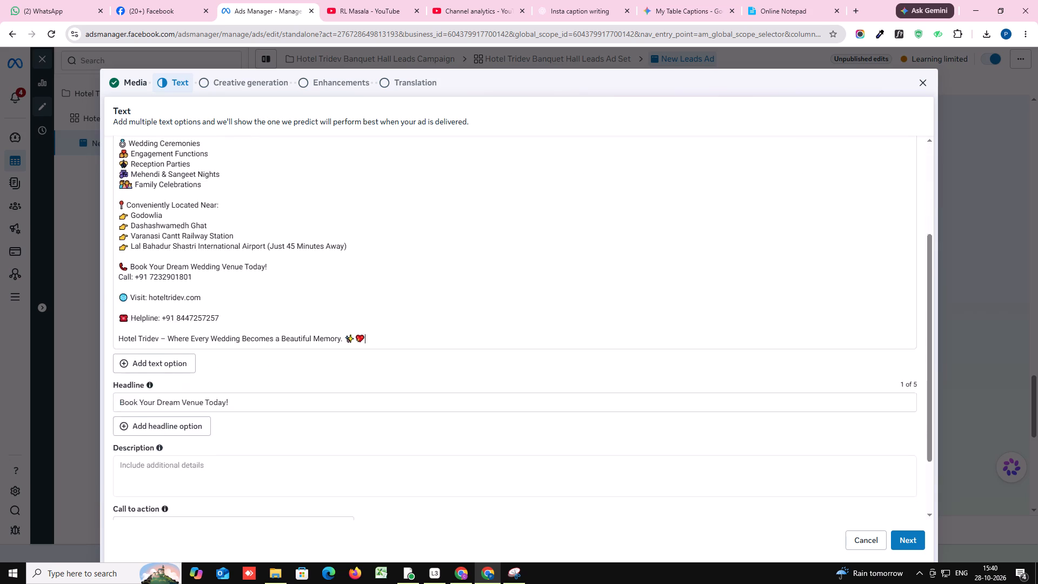
pyautogui.scroll(-2, 254, 251)
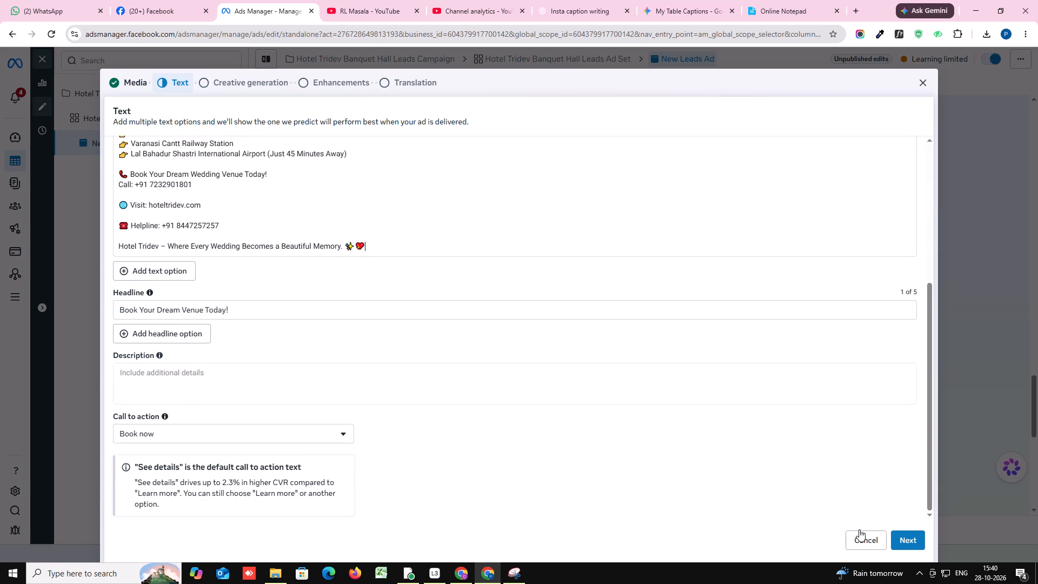
pyautogui.click(918, 539)
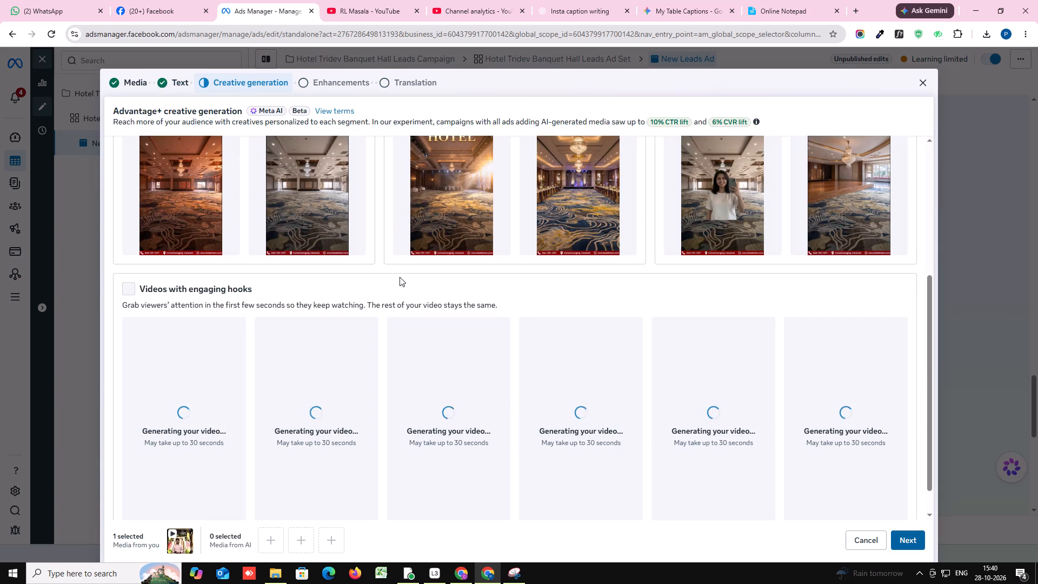
pyautogui.click(917, 539)
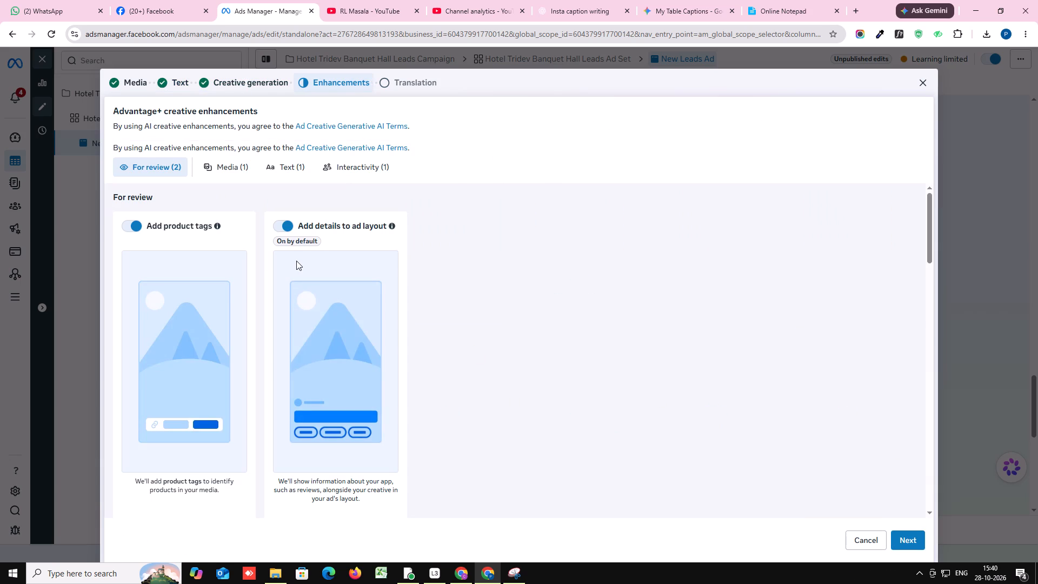
# Accept the Advantage+ creative enhancements and the translation settings with Hindi and all creatives and text selected, completing the creative setup.
pyautogui.click(901, 540)
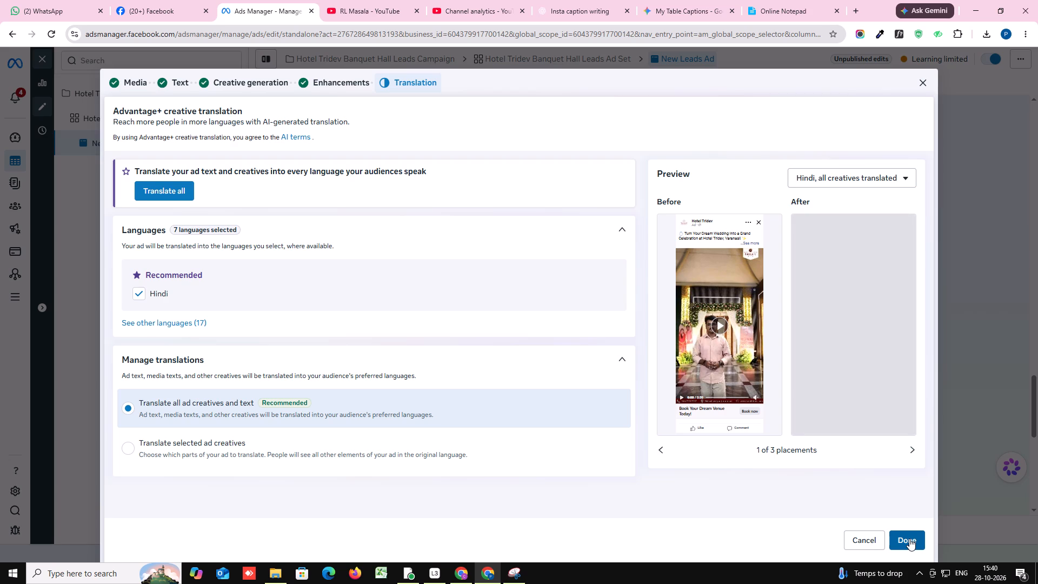
pyautogui.click(909, 539)
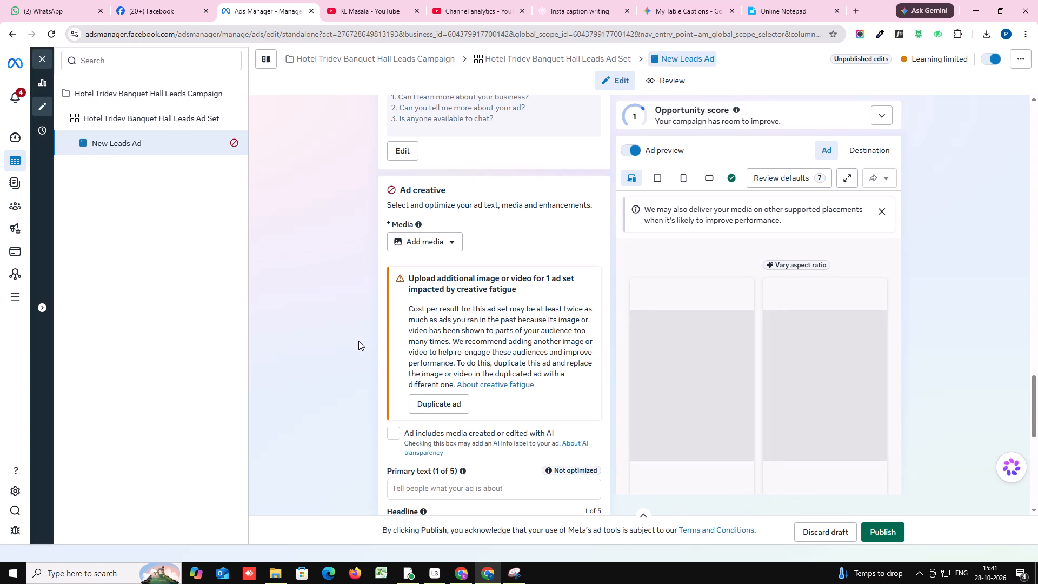
# Review the New Leads Ad's creative settings, from media, primary text, headline and call to action through enhancements, translation and tracking.
pyautogui.scroll(-2, 357, 341)
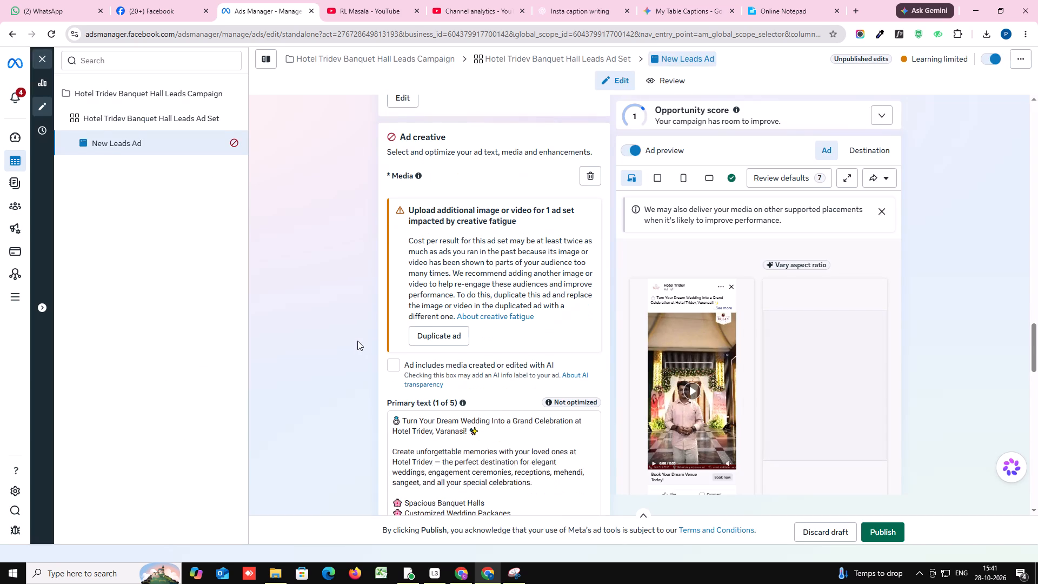
pyautogui.scroll(-8, 357, 341)
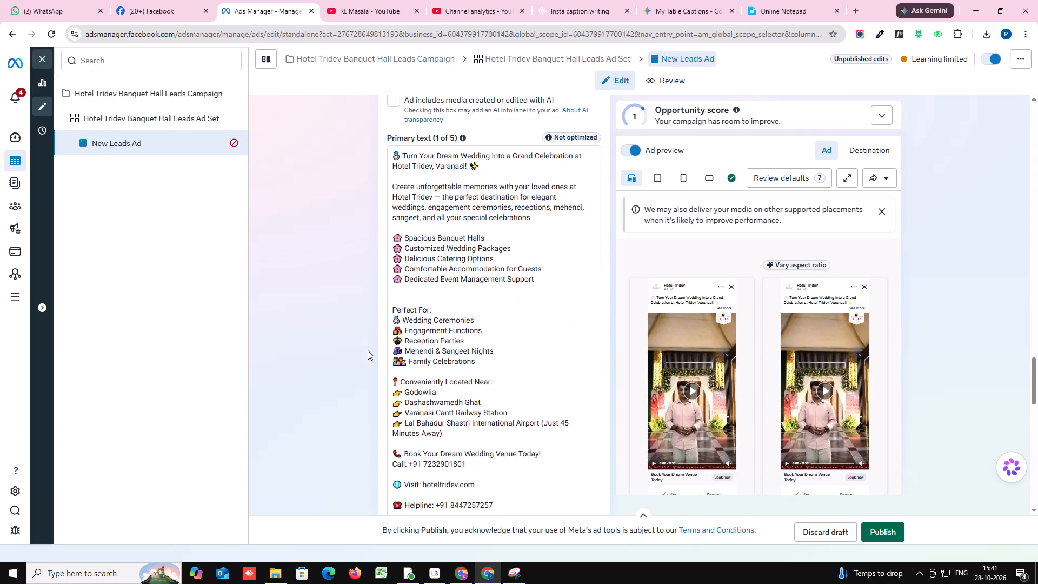
pyautogui.scroll(-6, 368, 350)
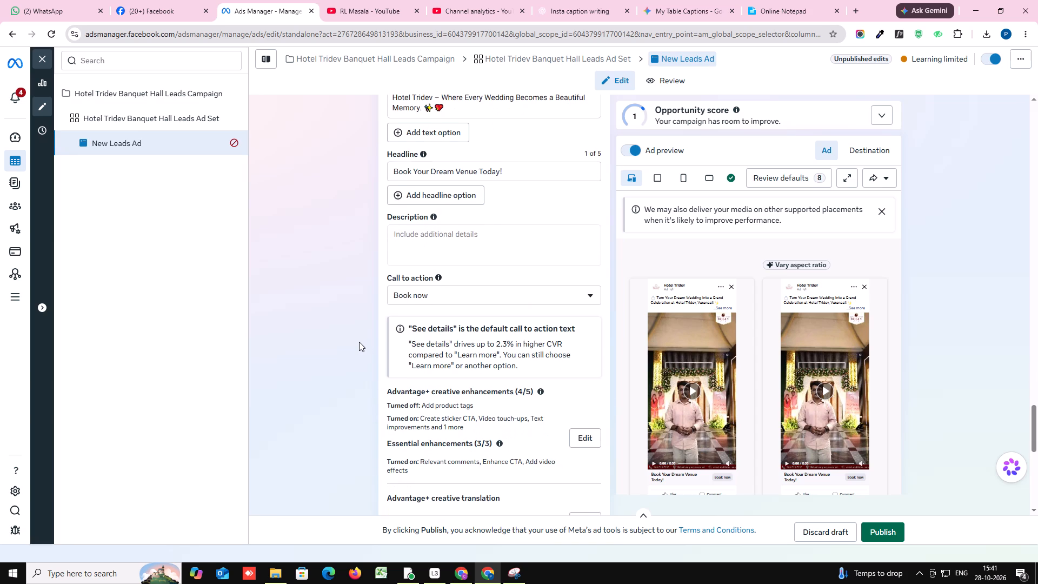
pyautogui.scroll(-6, 359, 342)
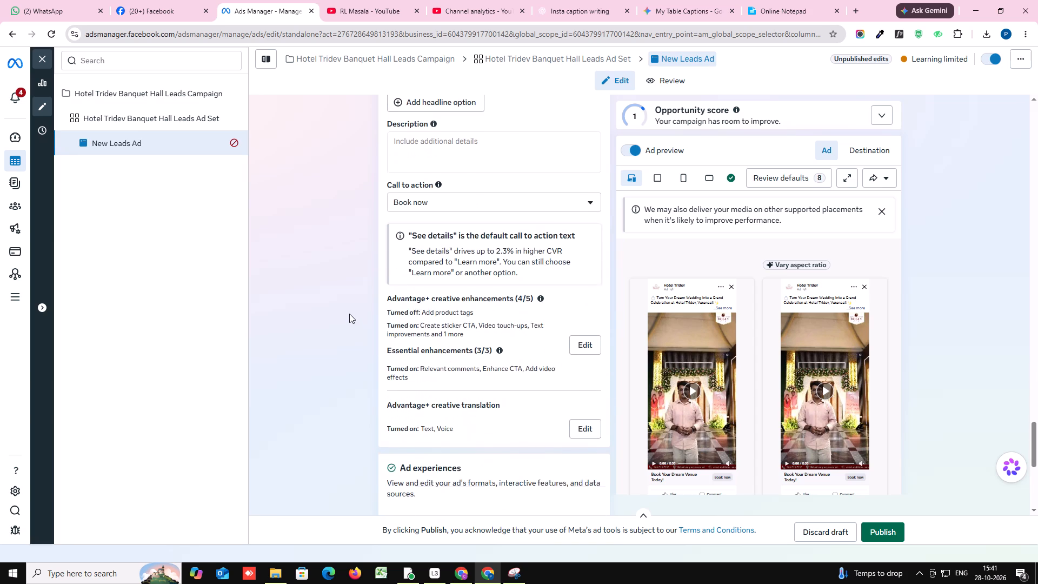
pyautogui.scroll(-8, 349, 314)
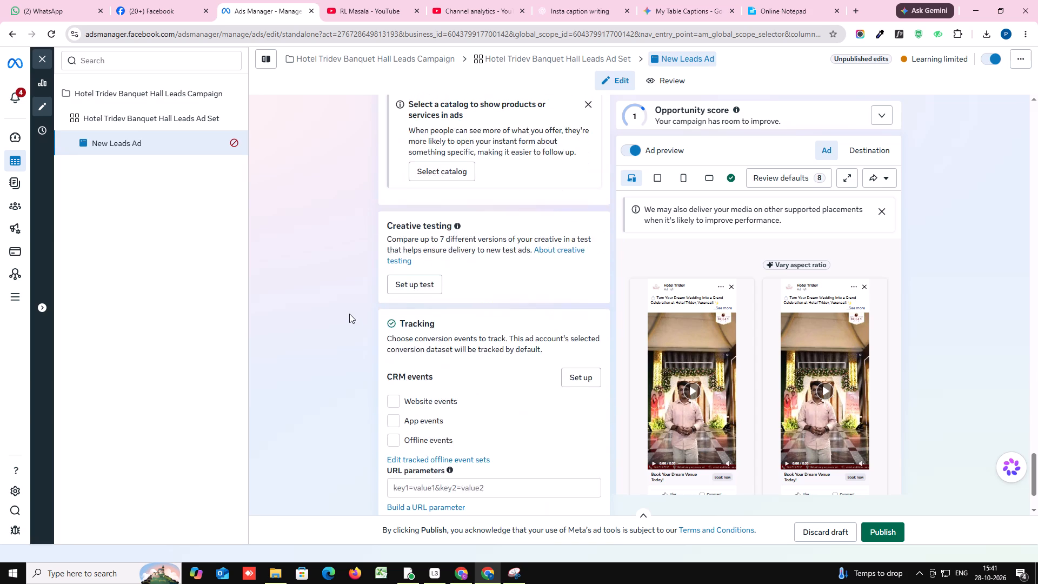
pyautogui.scroll(10, 349, 311)
# Open the ad's advanced preview of all placements and start a new snip of it in Snipping Tool.
pyautogui.click(848, 182)
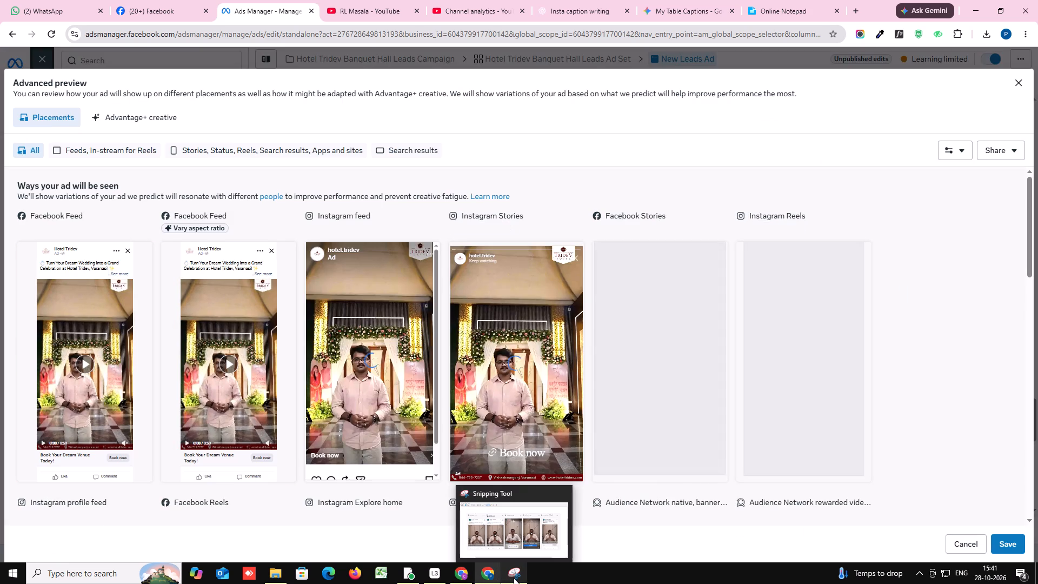
pyautogui.click(514, 578)
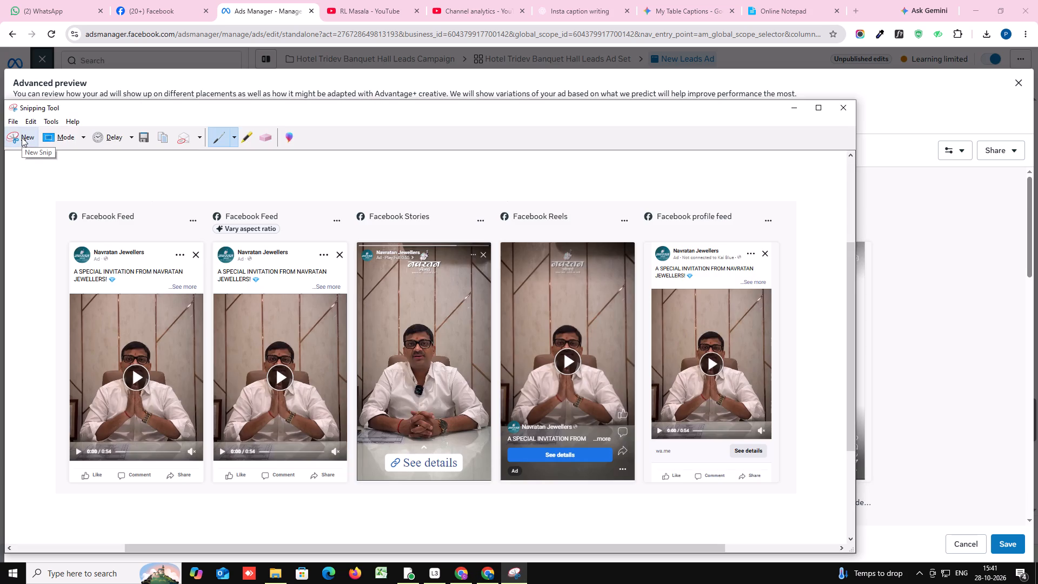
pyautogui.click(22, 137)
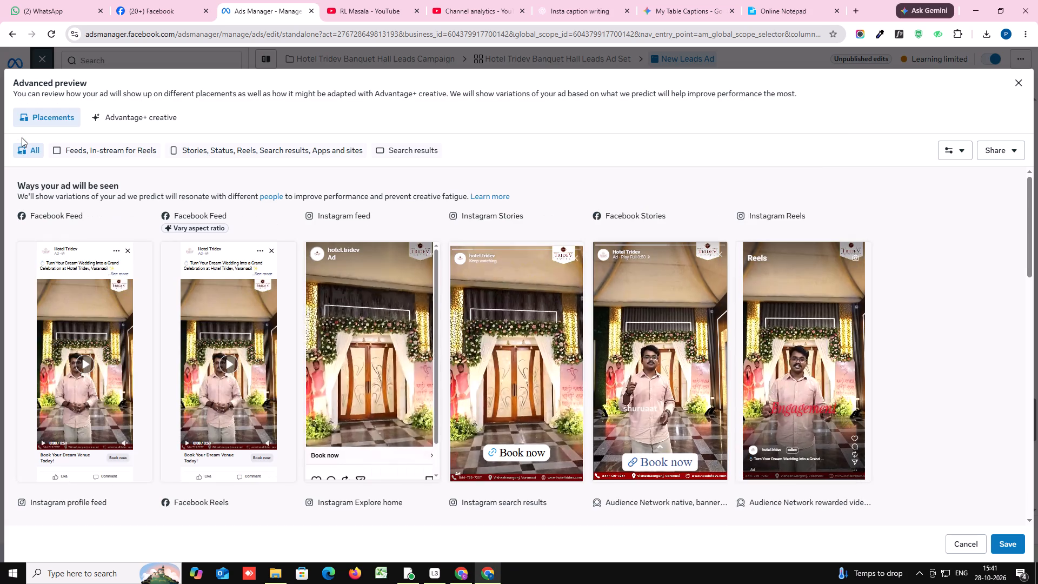
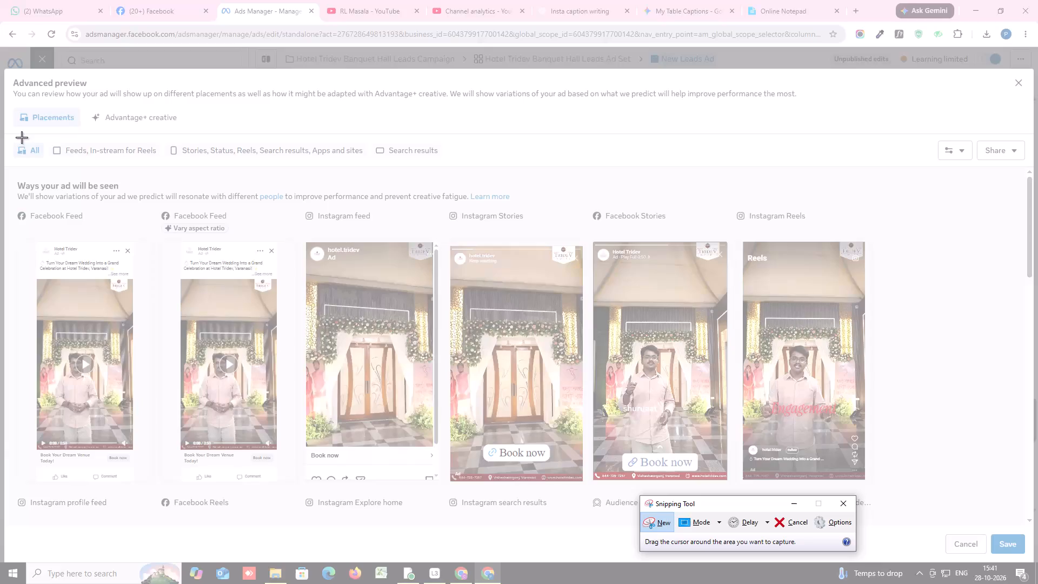
# Snip the first row of placement previews, Facebook Feed through Instagram Reels, and save it in Downloads as PNG dhdhdhry5.
pyautogui.moveTo(14, 205); pyautogui.dragTo(57, 224)
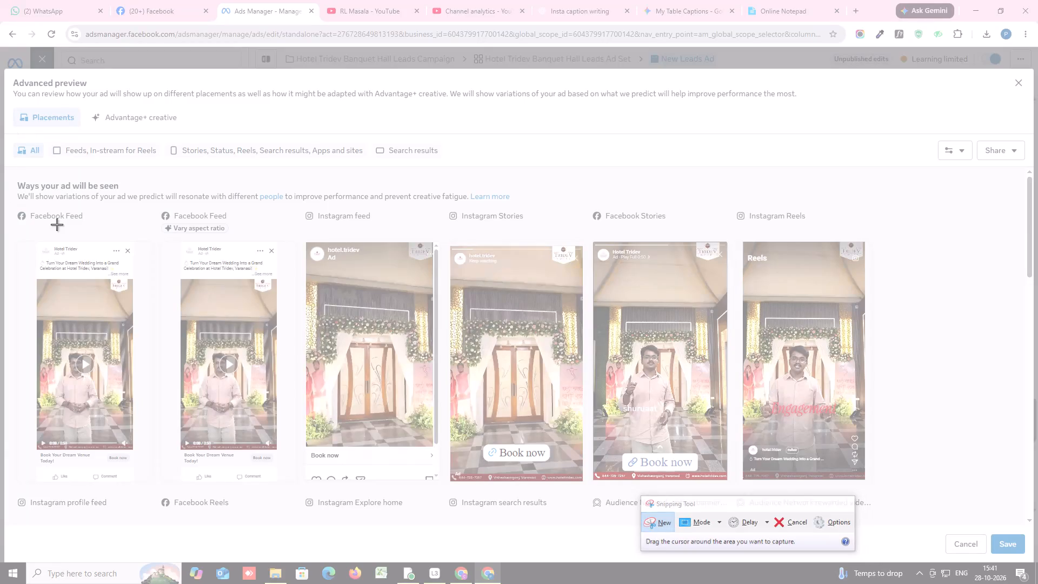
pyautogui.moveTo(57, 224); pyautogui.dragTo(934, 488)
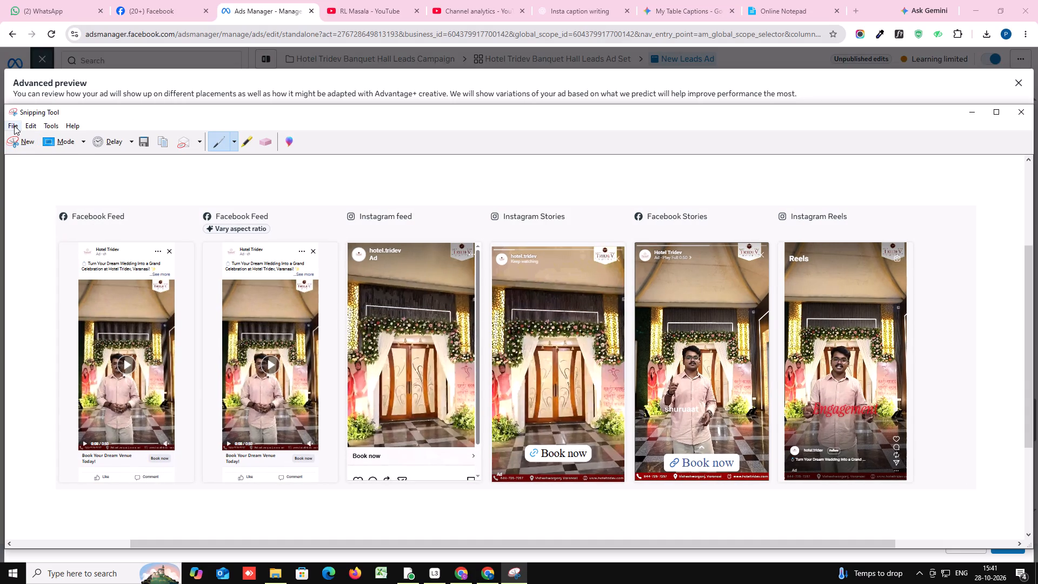
pyautogui.click(14, 125)
pyautogui.click(32, 154)
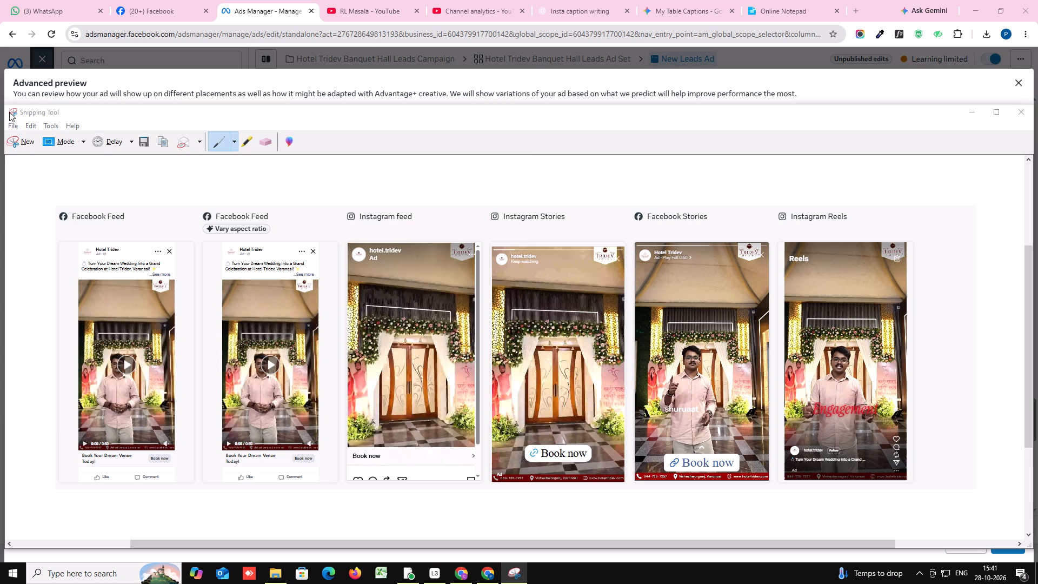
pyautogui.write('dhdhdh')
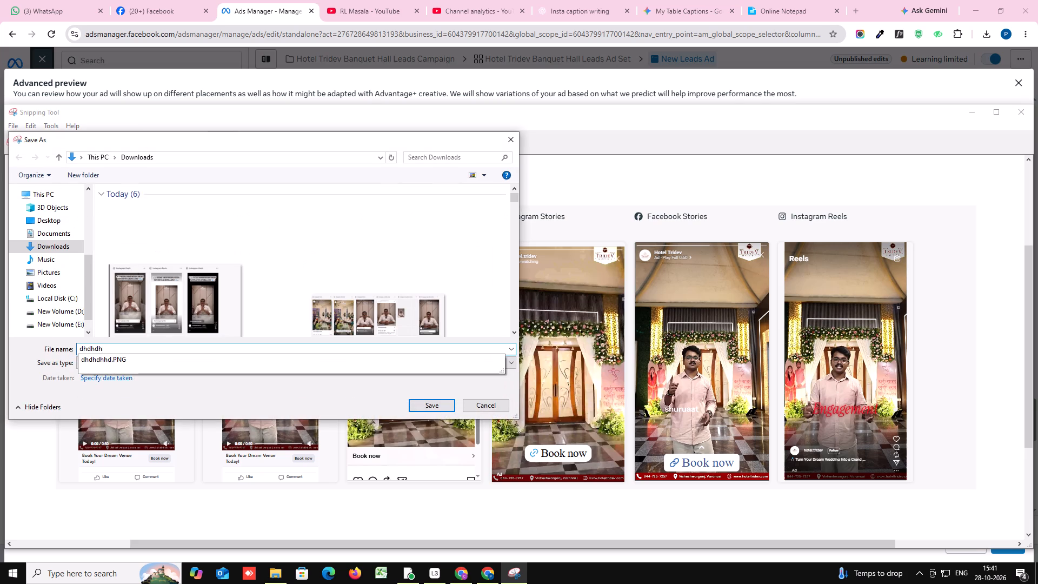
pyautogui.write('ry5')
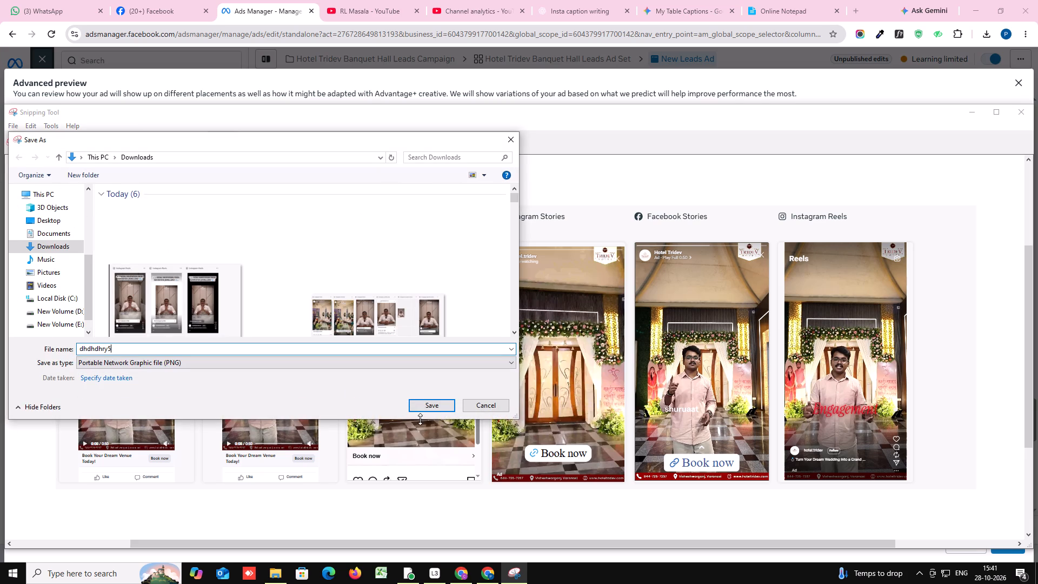
pyautogui.click(434, 404)
# Snip the second row of placement previews, Instagram profile feed through Audience Network rewarded video, and save it in Downloads as PNG hffh.
pyautogui.click(22, 140)
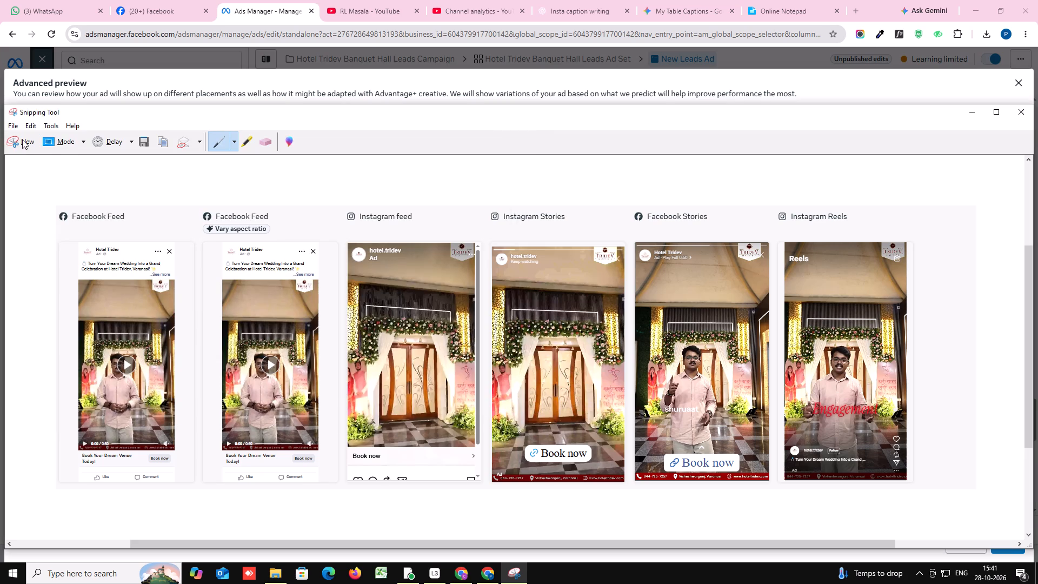
pyautogui.click(655, 520)
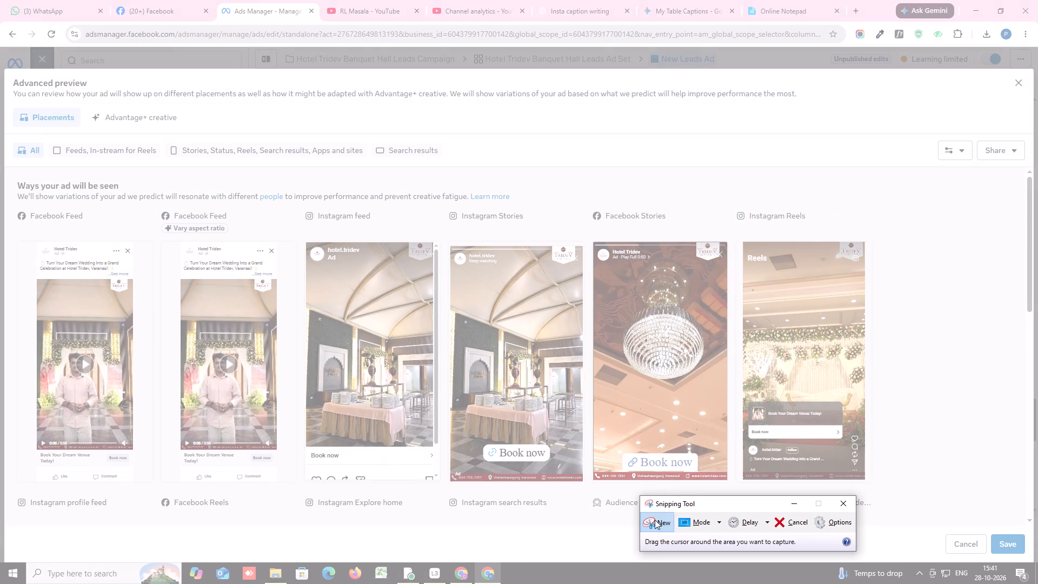
pyautogui.scroll(-5, 932, 303)
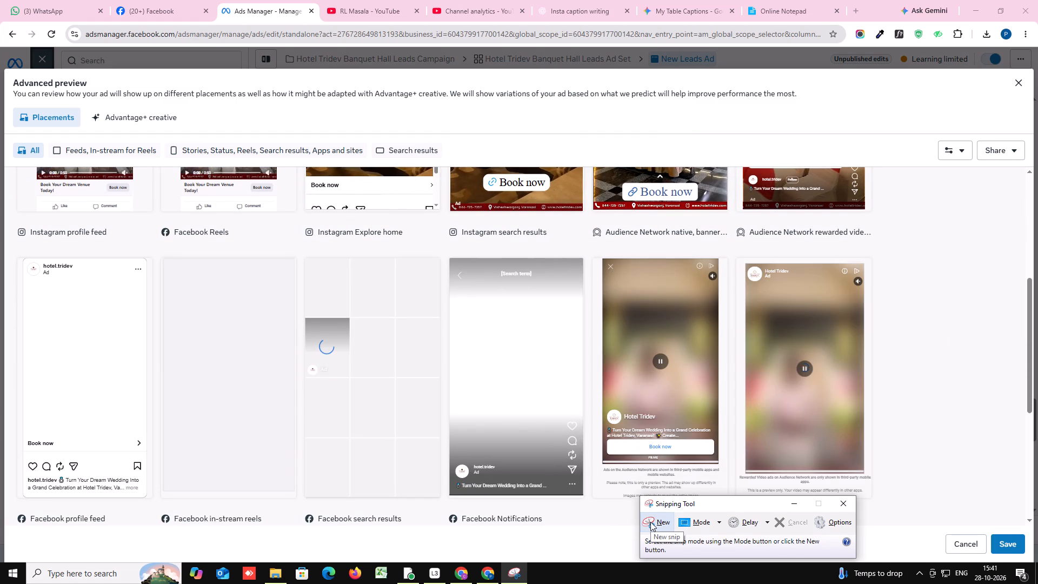
pyautogui.click(650, 522)
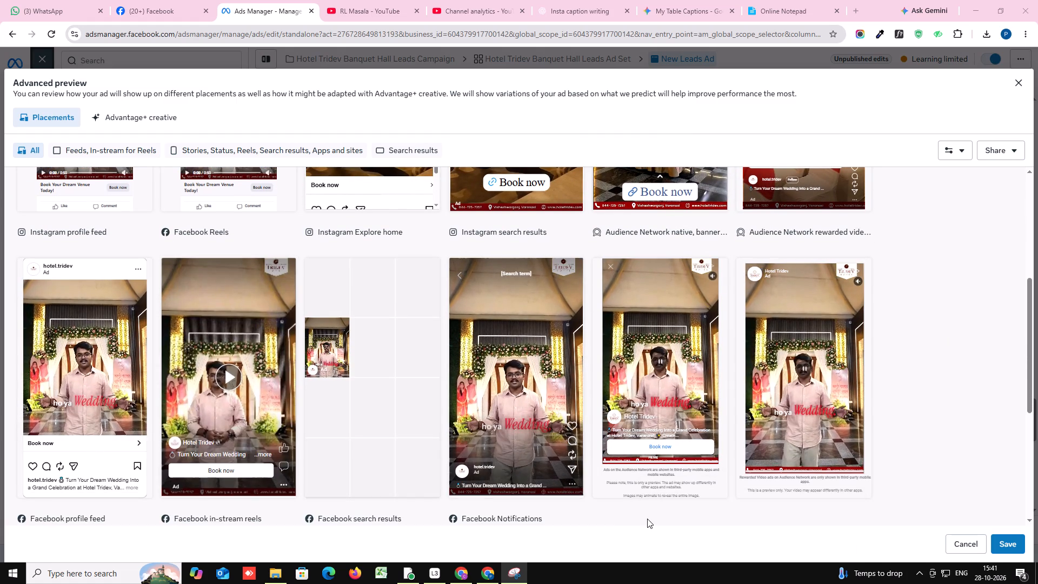
pyautogui.moveTo(6, 217); pyautogui.dragTo(950, 439)
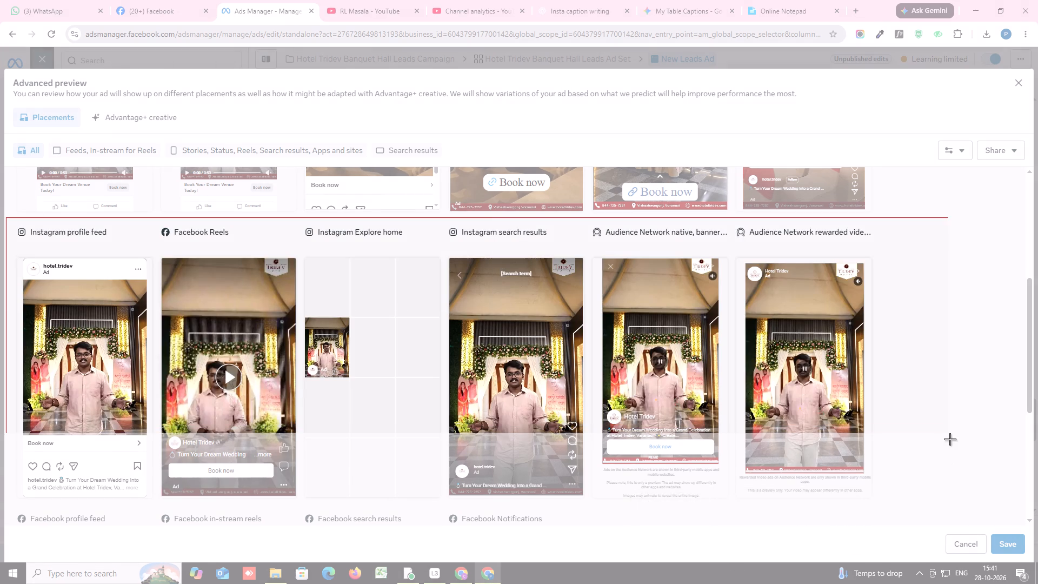
pyautogui.moveTo(950, 439); pyautogui.dragTo(943, 505)
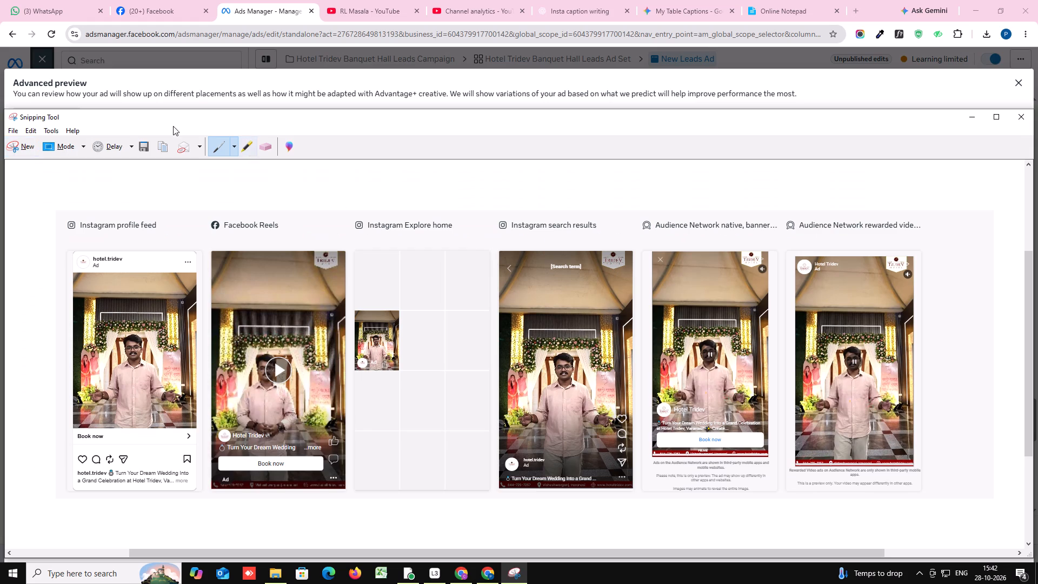
pyautogui.click(15, 131)
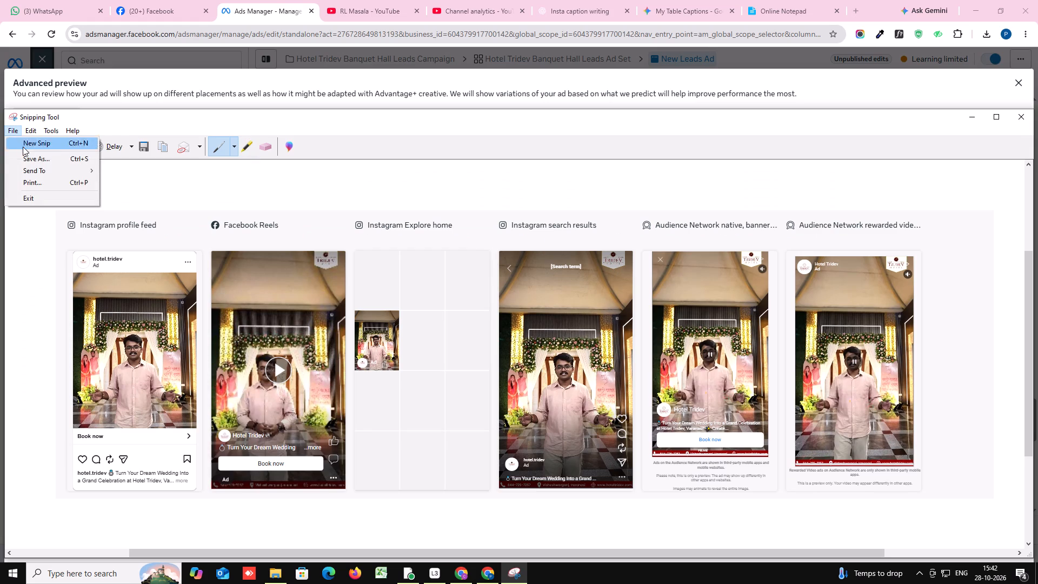
pyautogui.click(27, 156)
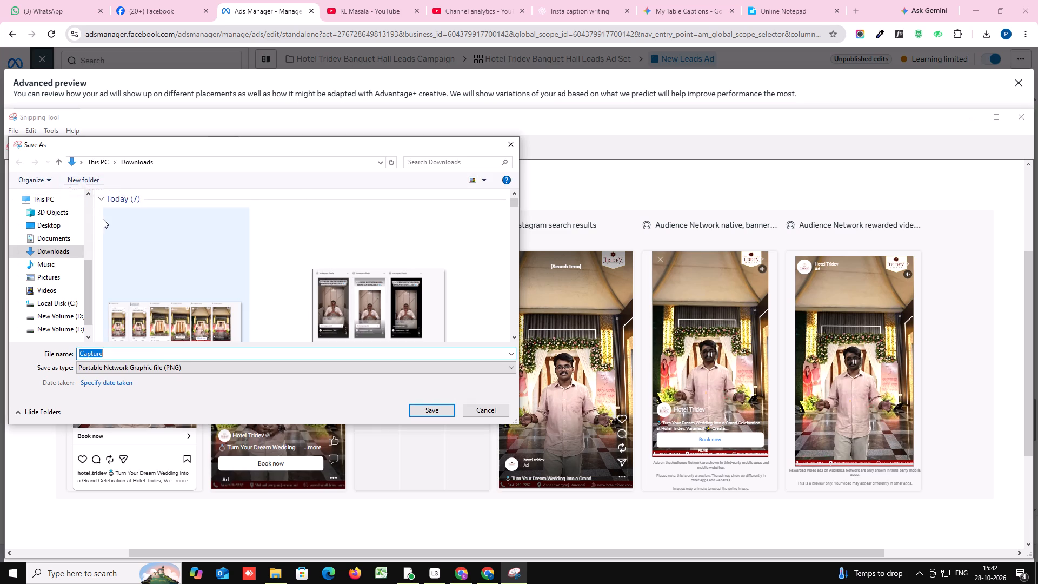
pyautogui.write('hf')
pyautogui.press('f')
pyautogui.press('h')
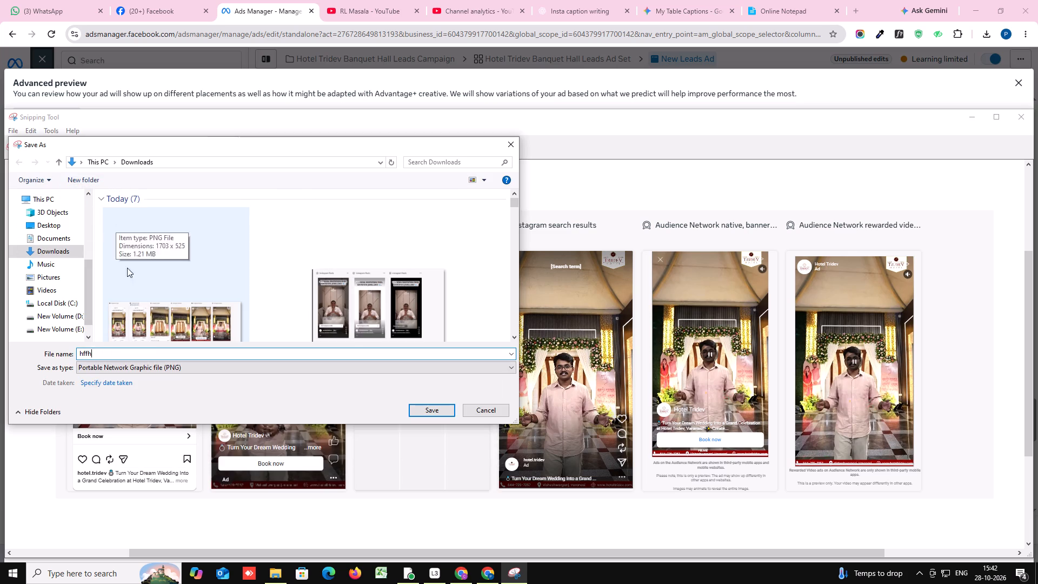
pyautogui.click(436, 407)
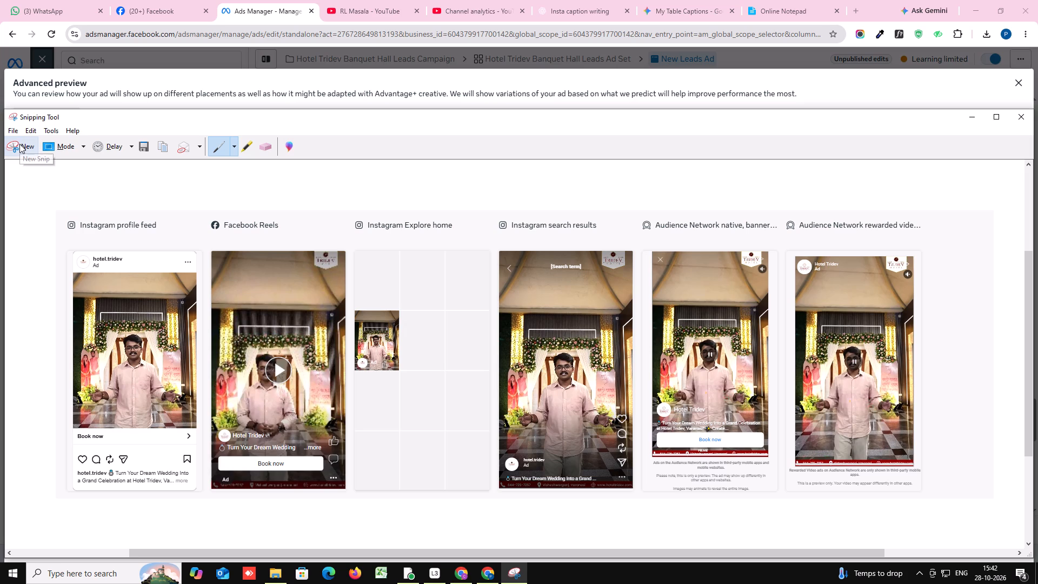
# Snip the last row of placement previews, Facebook profile feed through Facebook Notifications, save it in Downloads as PNG hd544, and close Snipping Tool.
pyautogui.click(19, 144)
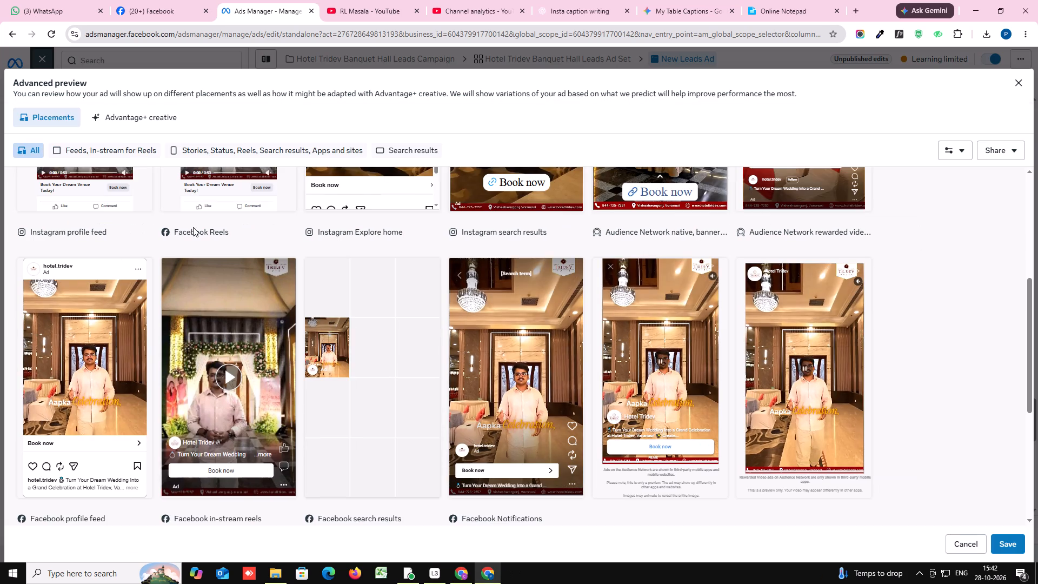
pyautogui.click(674, 520)
pyautogui.scroll(-4, 407, 341)
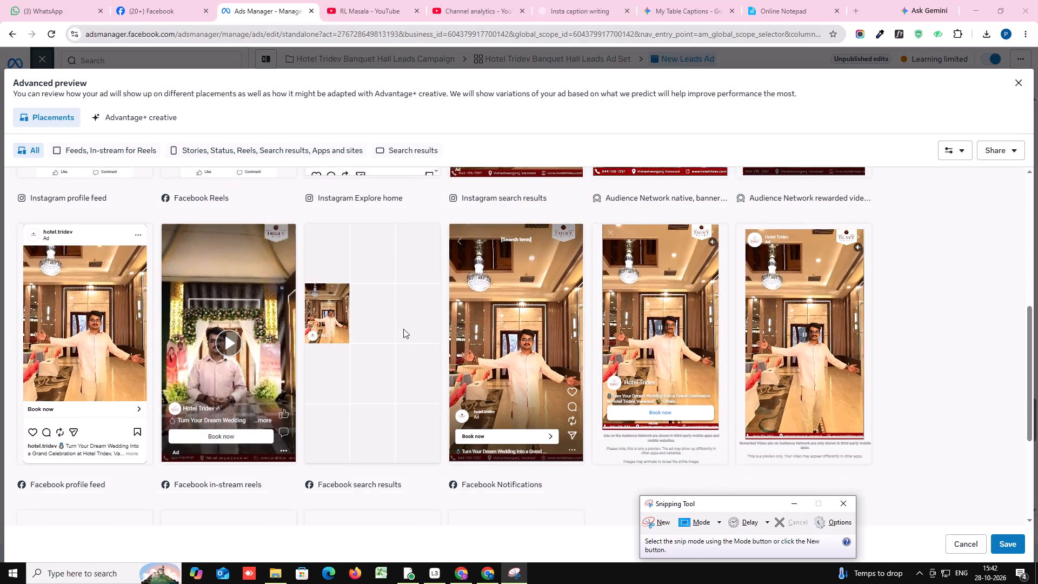
pyautogui.scroll(-1, 404, 295)
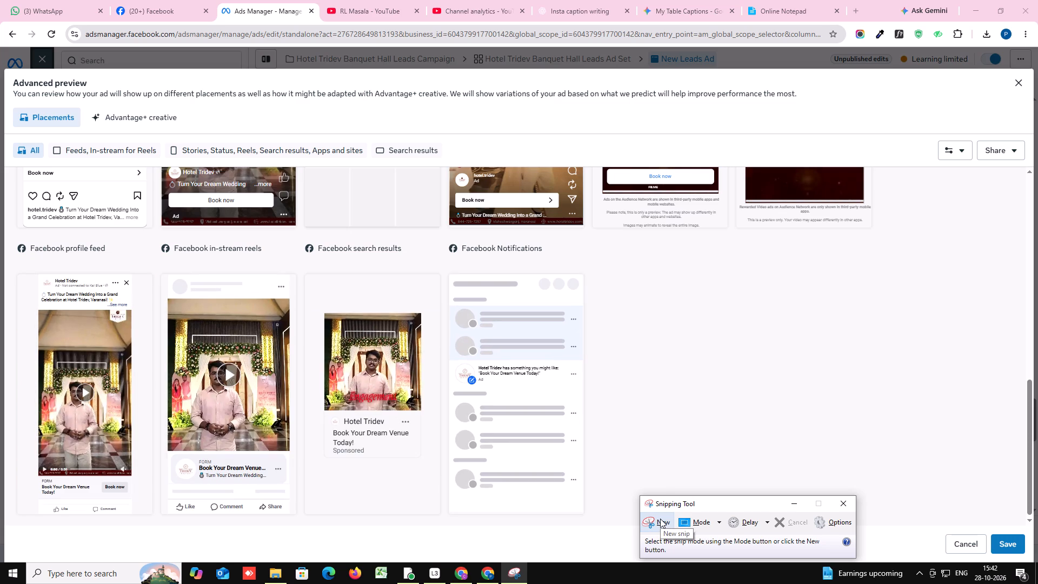
pyautogui.click(660, 519)
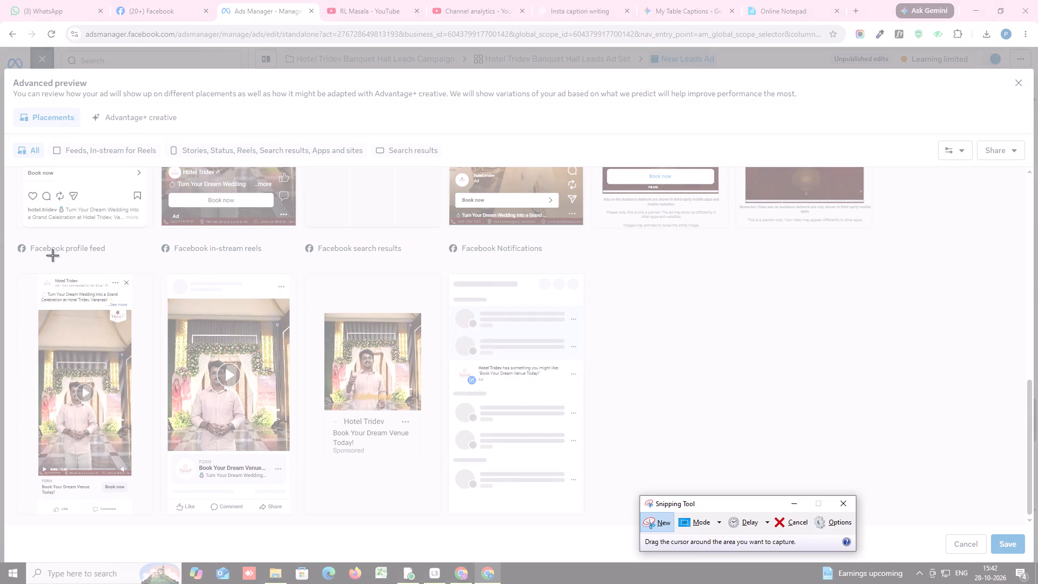
pyautogui.moveTo(9, 231); pyautogui.dragTo(625, 514)
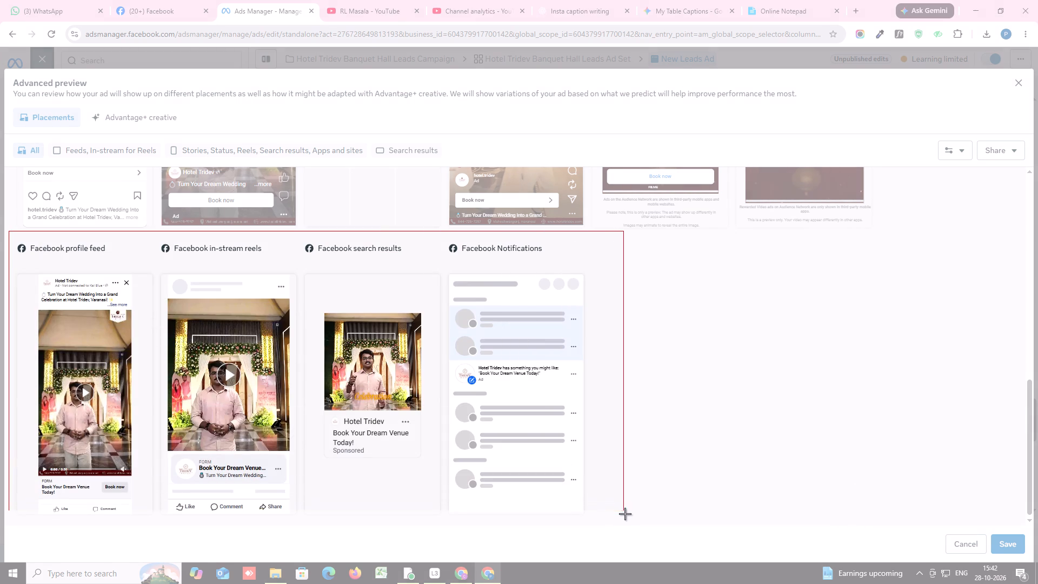
pyautogui.moveTo(625, 514); pyautogui.dragTo(626, 519)
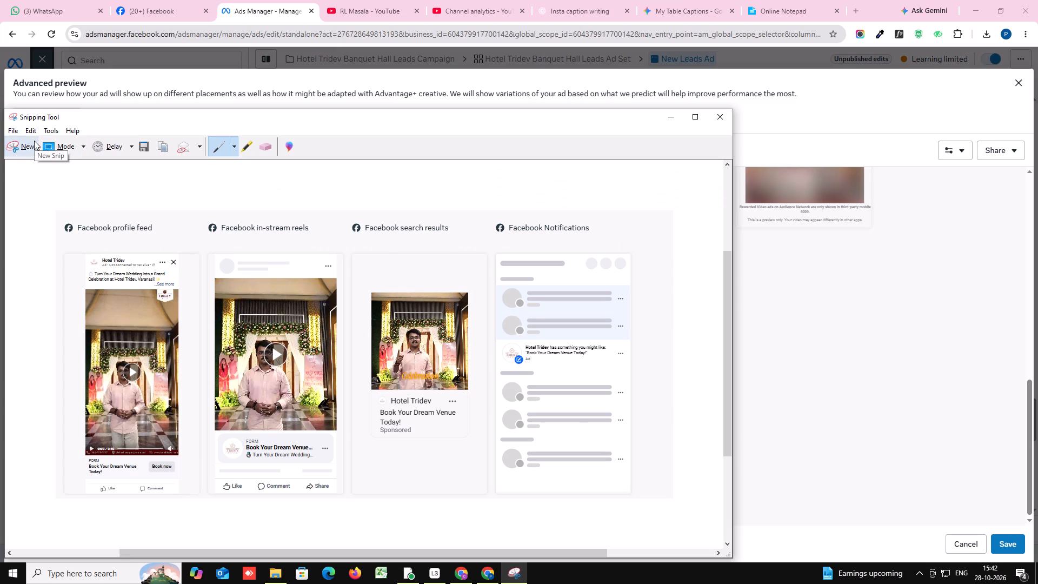
pyautogui.click(8, 131)
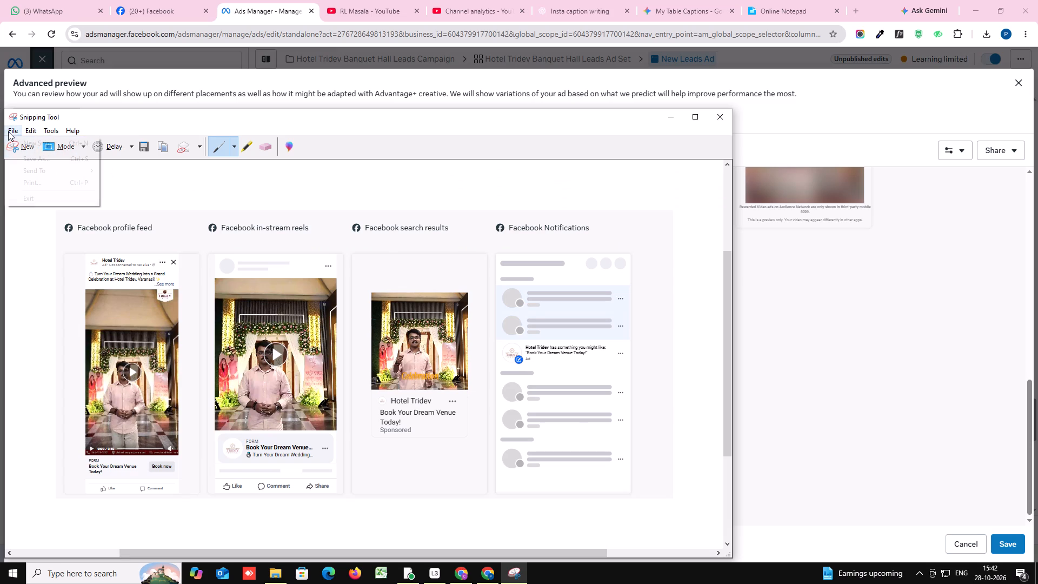
pyautogui.click(28, 154)
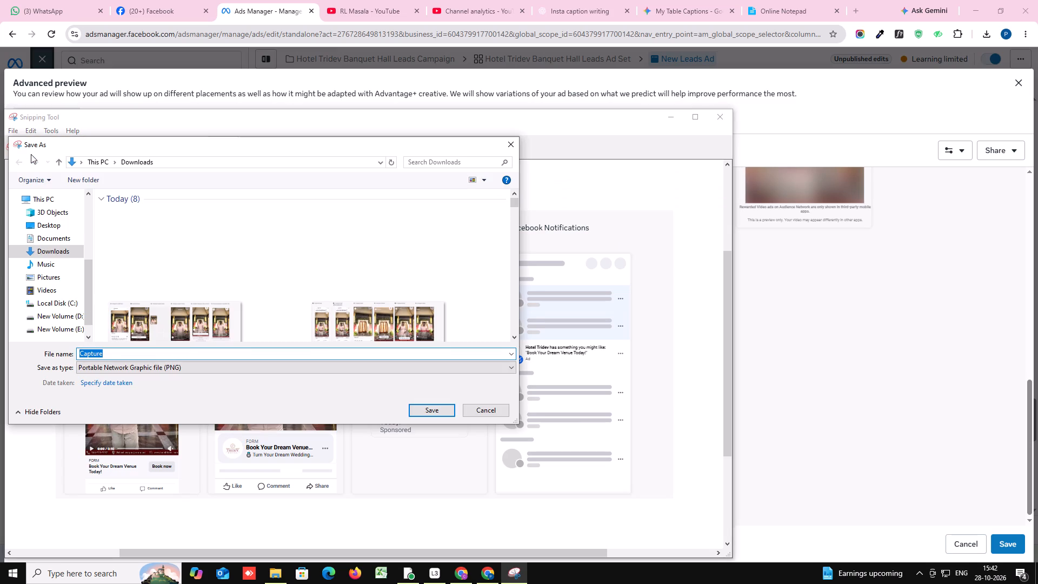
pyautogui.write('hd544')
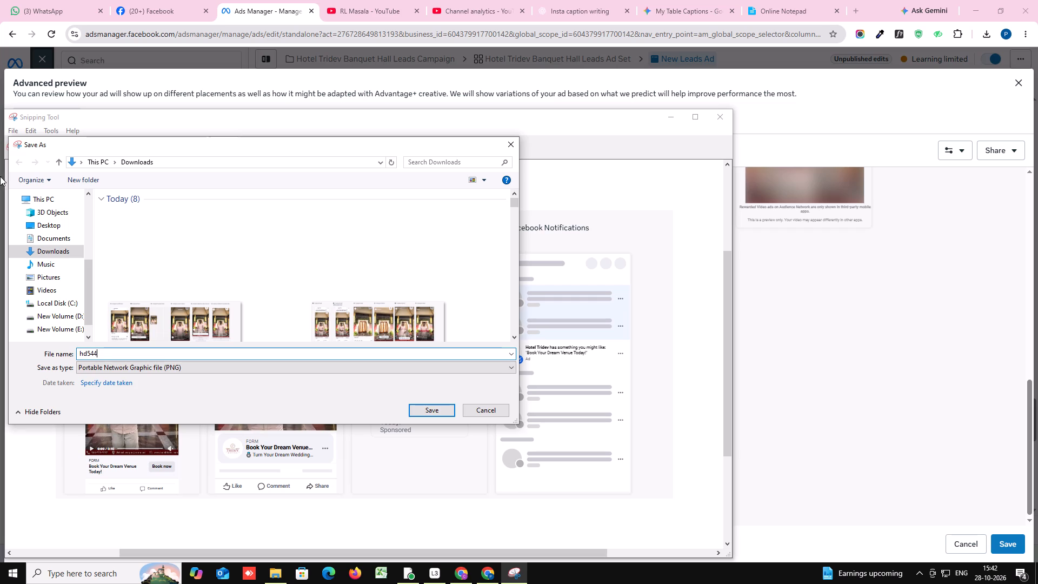
pyautogui.click(447, 406)
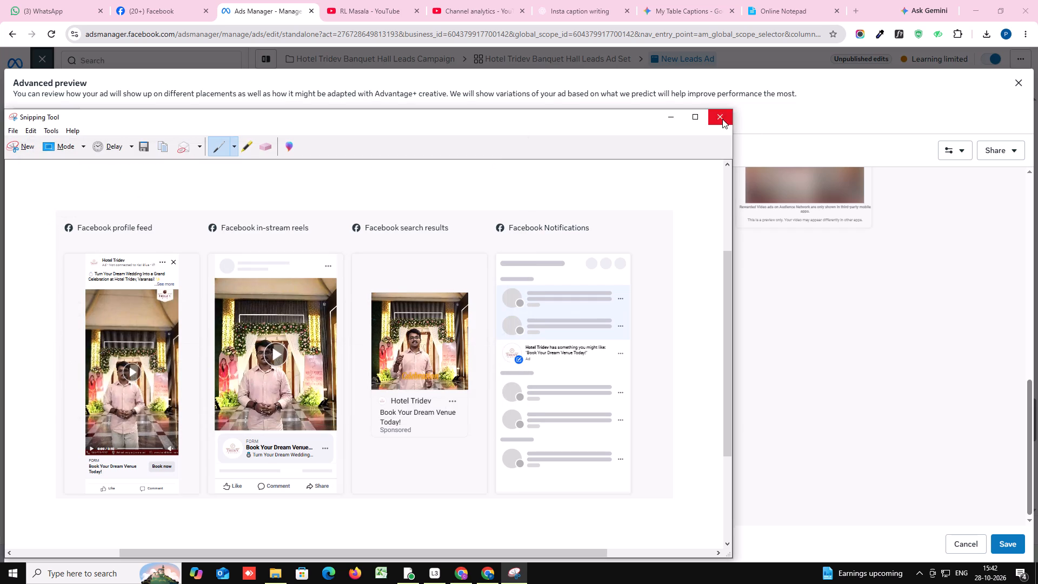
pyautogui.click(722, 119)
# Save the advanced preview and publish the edited New Leads Ad.
pyautogui.click(1005, 543)
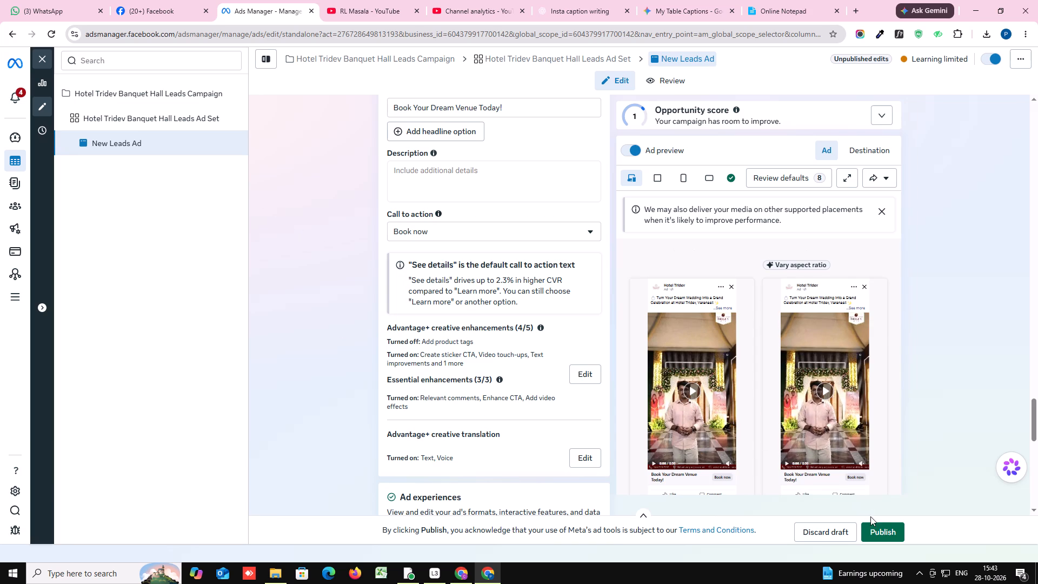
pyautogui.click(882, 528)
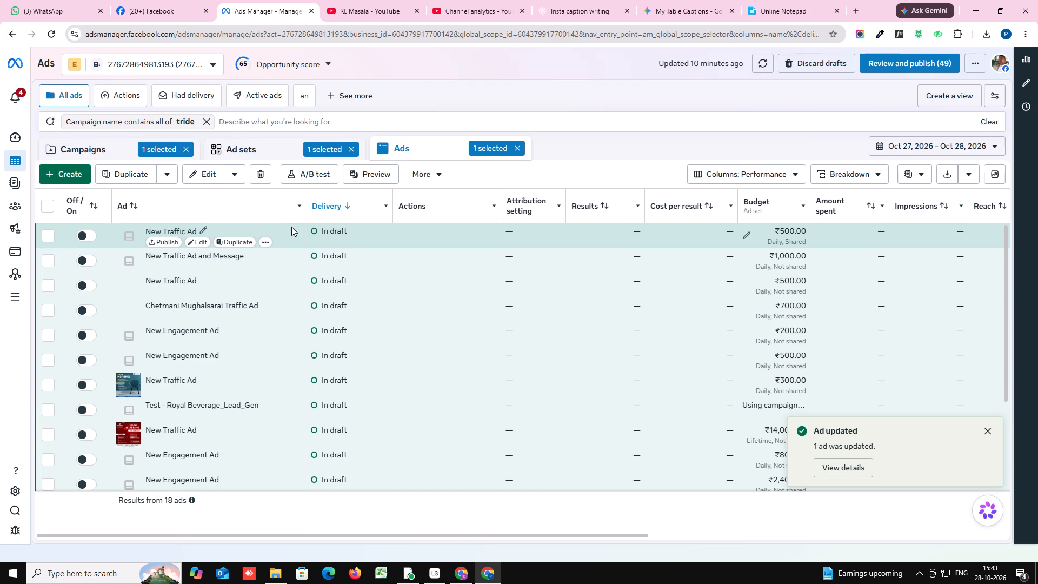
# Clear the New Leads Ad selection in the ads list and return to the campaign's ad sets.
pyautogui.scroll(-11, 250, 362)
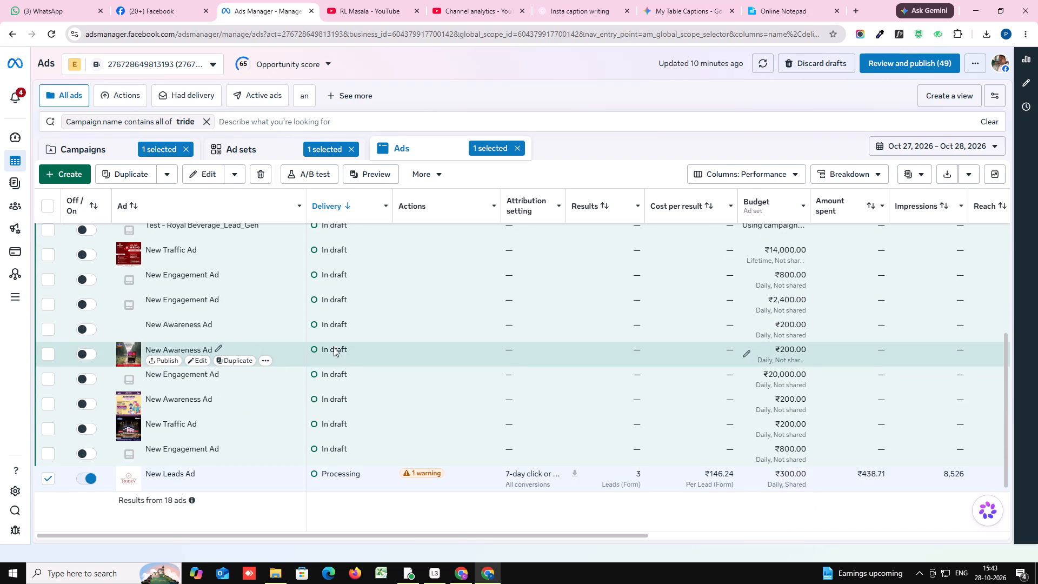
pyautogui.click(514, 149)
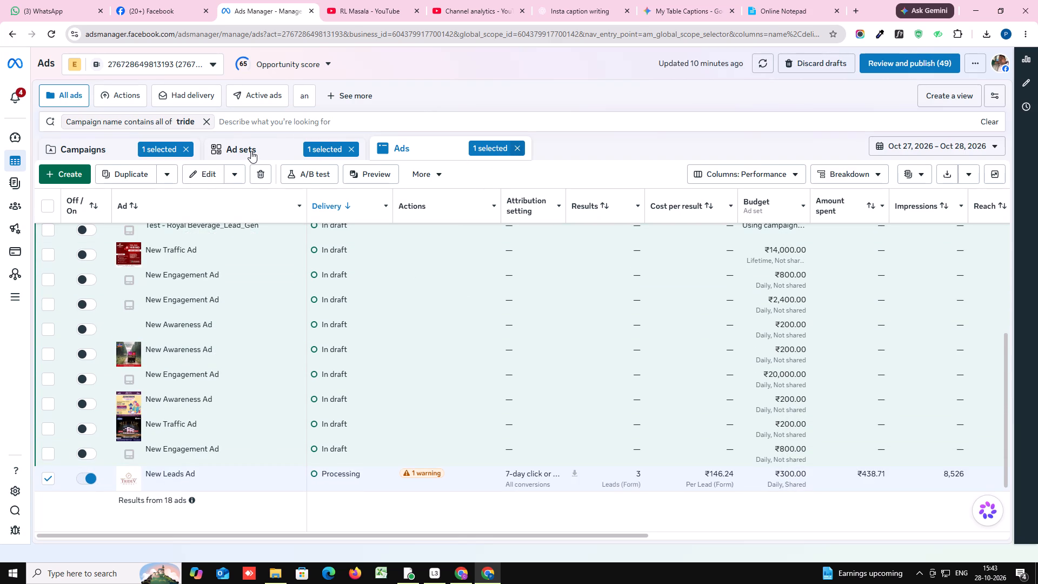
pyautogui.click(251, 150)
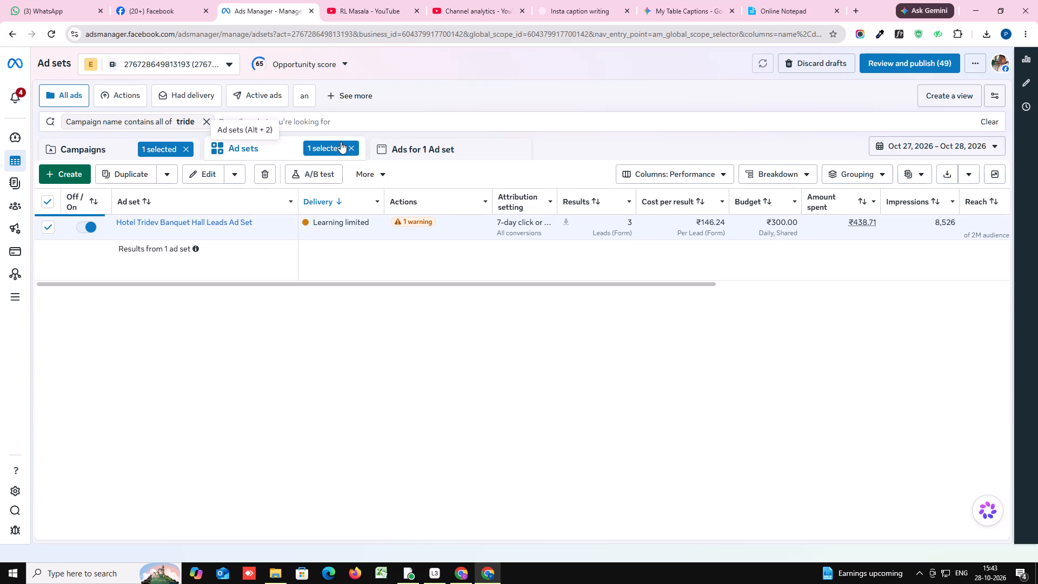
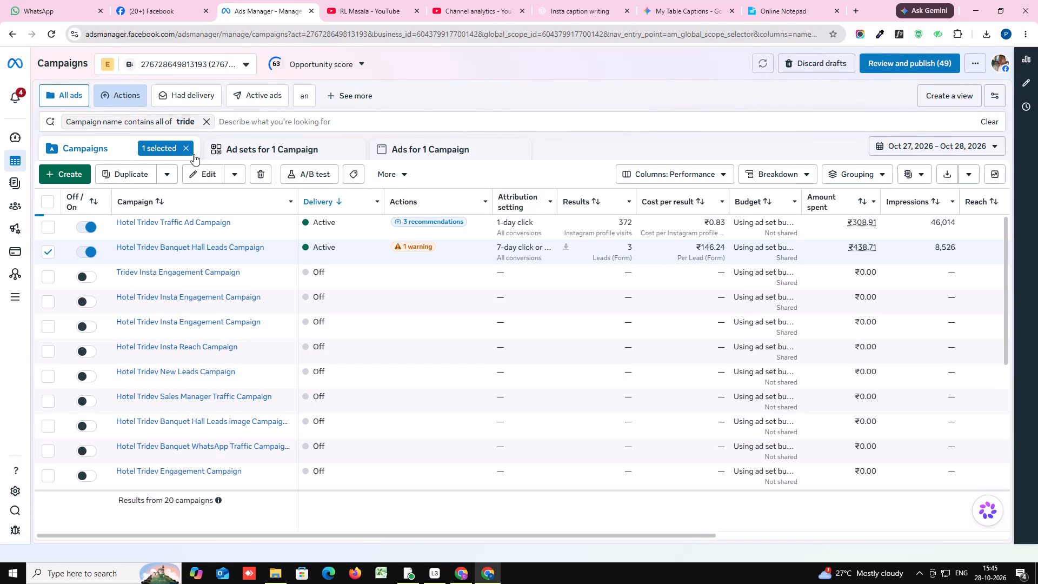
# Clear the selection of the Hotel Tridev Banquet Hall Leads Campaign in the campaigns list.
pyautogui.click(185, 148)
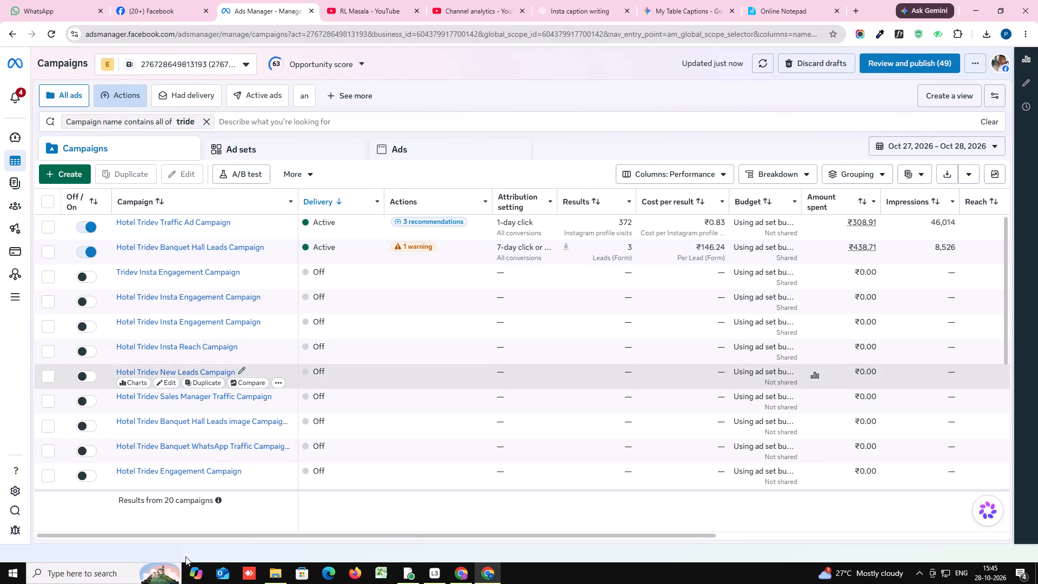